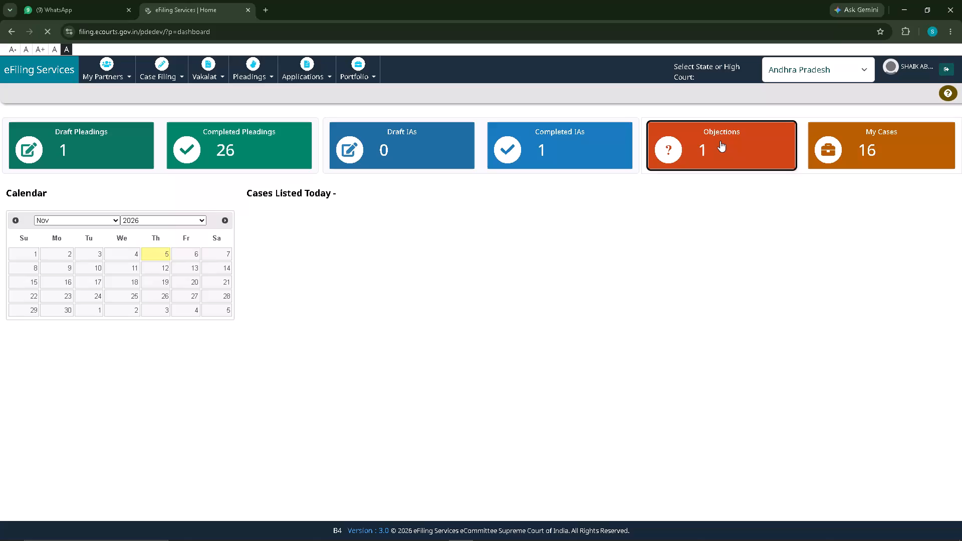
Check the objections raised on the newly e-filed cases.
{"action": "left_click", "coordinate": [708, 149]}
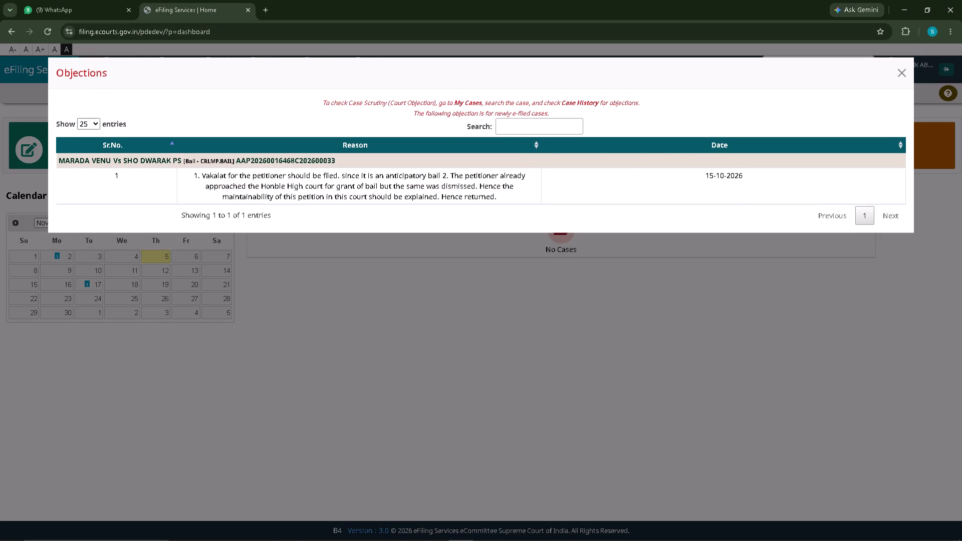
{"action": "left_click", "coordinate": [903, 72]}
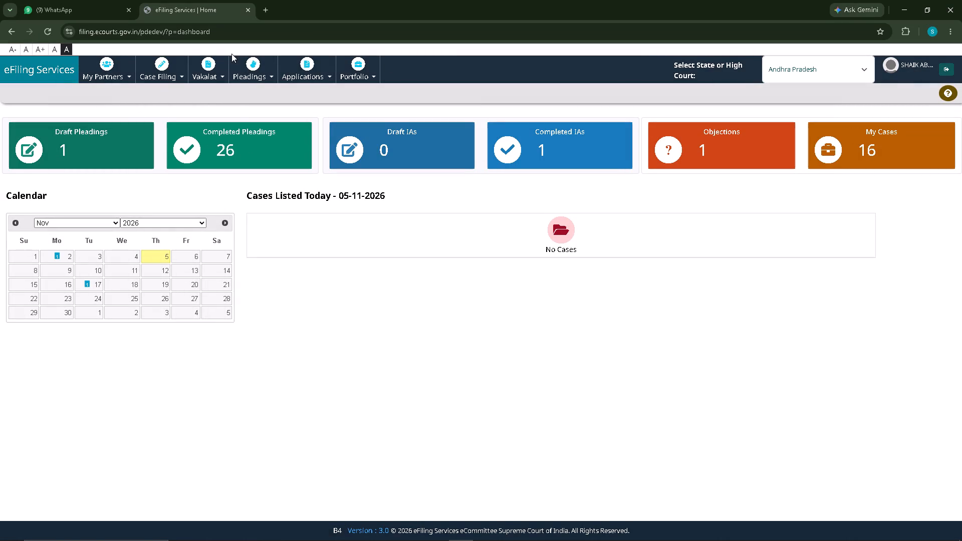
Start a new case filing for the Visakapatnam district with the establishment District Courts, Visakapatnam.
{"action": "left_click", "coordinate": [162, 69]}
{"action": "left_click", "coordinate": [173, 91]}
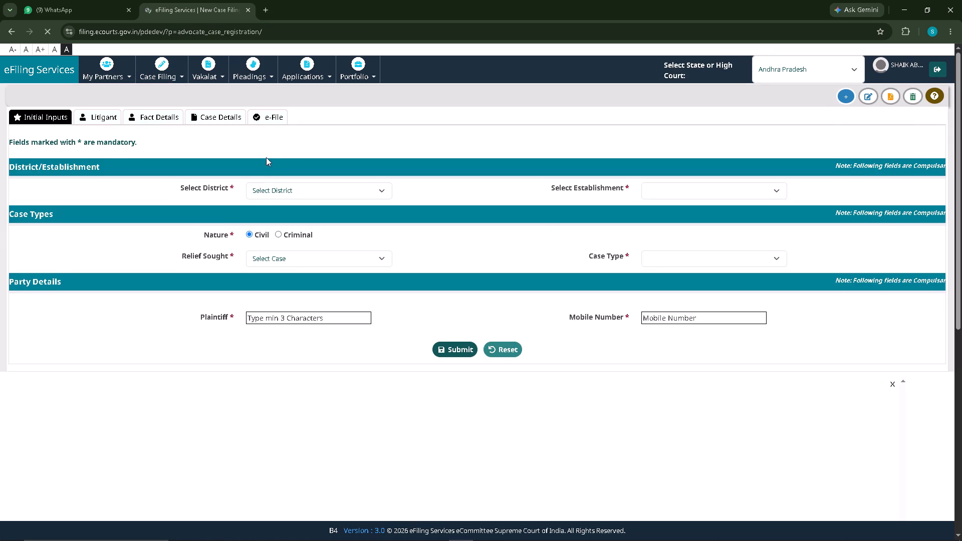
{"action": "left_click", "coordinate": [269, 181]}
{"action": "scroll", "coordinate": [296, 237], "scroll_direction": "down", "scroll_amount": 4}
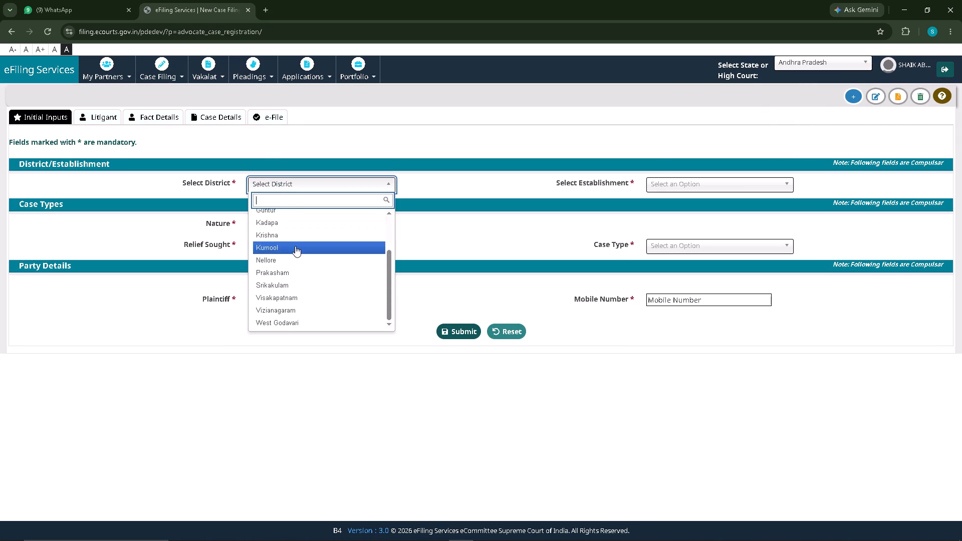
{"action": "scroll", "coordinate": [296, 290], "scroll_direction": "down", "scroll_amount": 3}
{"action": "left_click", "coordinate": [295, 294]}
{"action": "left_click", "coordinate": [654, 182]}
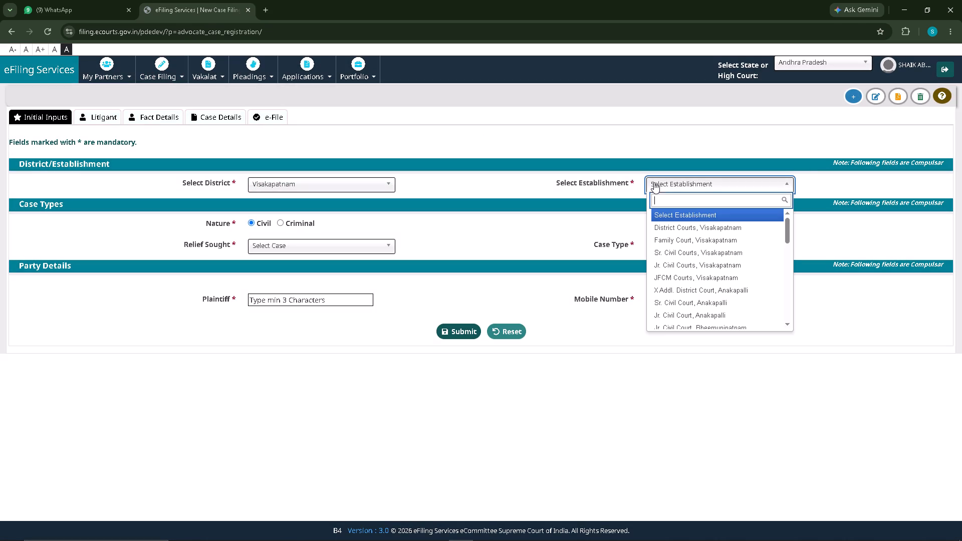
{"action": "left_click", "coordinate": [669, 226]}
Set the case nature to Criminal, the relief sought to Bail and the case type to CRLMP.BAIL.
{"action": "left_click", "coordinate": [277, 225]}
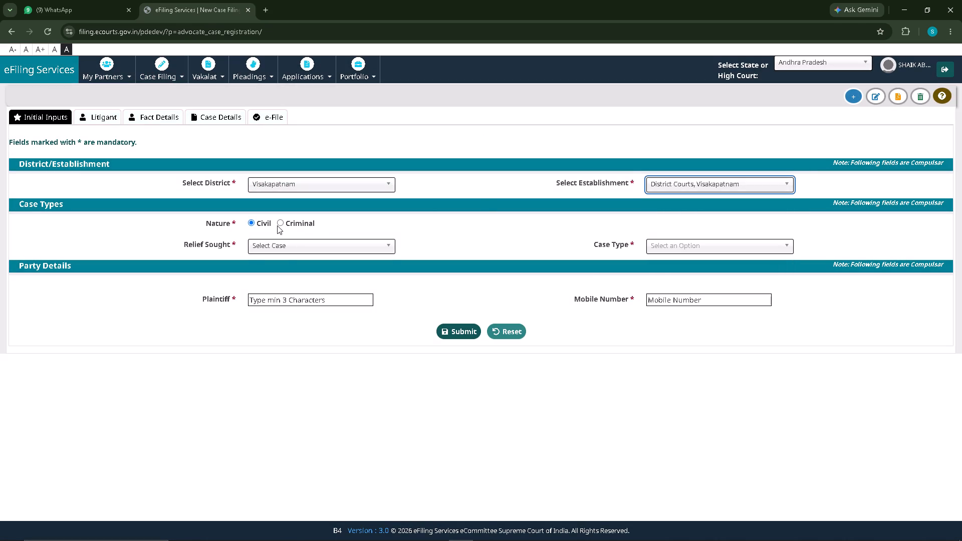
{"action": "left_click", "coordinate": [285, 246]}
{"action": "left_click", "coordinate": [281, 220]}
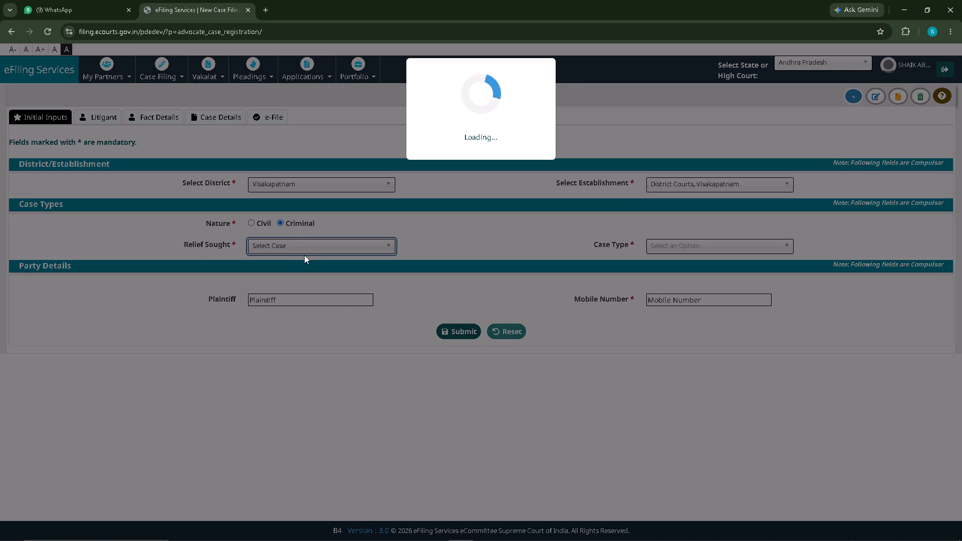
{"action": "left_click", "coordinate": [299, 245]}
{"action": "left_click", "coordinate": [298, 246]}
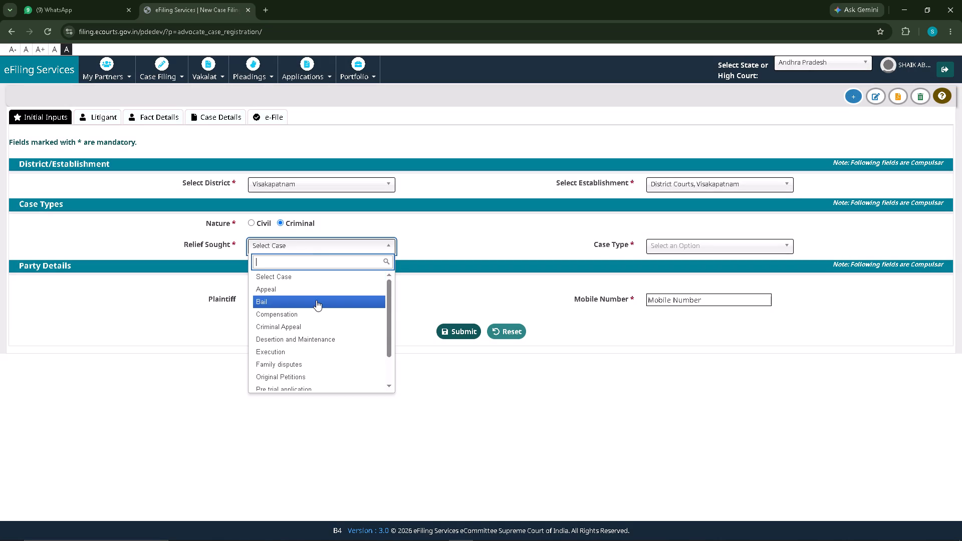
{"action": "left_click", "coordinate": [316, 300]}
{"action": "left_click", "coordinate": [682, 248]}
{"action": "left_click", "coordinate": [685, 286]}
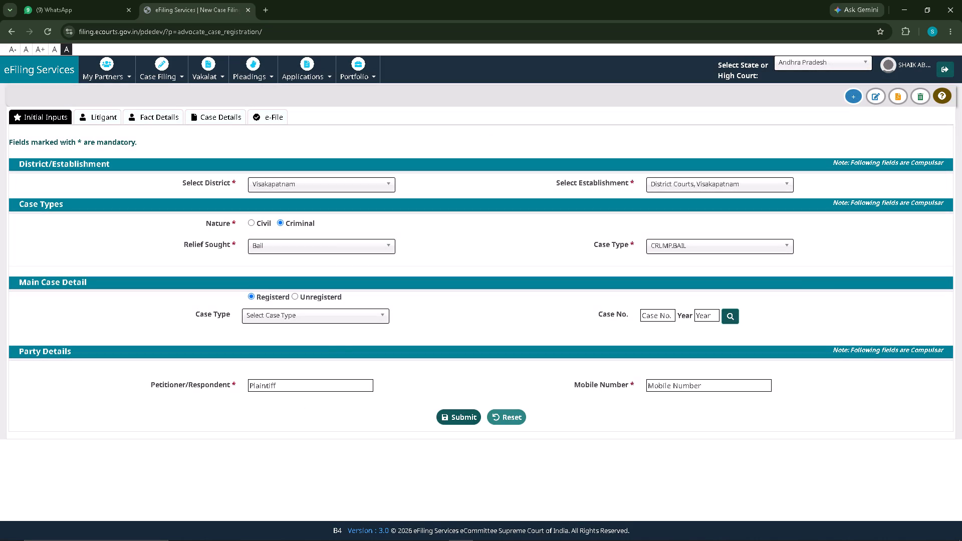
Enter the petitioner's name in capitals in the party details.
{"action": "double_click", "coordinate": [274, 387]}
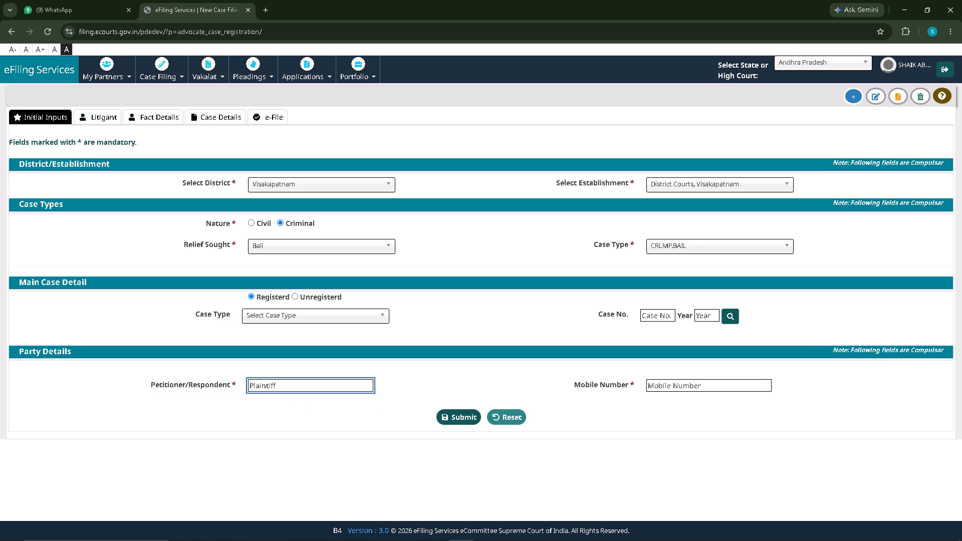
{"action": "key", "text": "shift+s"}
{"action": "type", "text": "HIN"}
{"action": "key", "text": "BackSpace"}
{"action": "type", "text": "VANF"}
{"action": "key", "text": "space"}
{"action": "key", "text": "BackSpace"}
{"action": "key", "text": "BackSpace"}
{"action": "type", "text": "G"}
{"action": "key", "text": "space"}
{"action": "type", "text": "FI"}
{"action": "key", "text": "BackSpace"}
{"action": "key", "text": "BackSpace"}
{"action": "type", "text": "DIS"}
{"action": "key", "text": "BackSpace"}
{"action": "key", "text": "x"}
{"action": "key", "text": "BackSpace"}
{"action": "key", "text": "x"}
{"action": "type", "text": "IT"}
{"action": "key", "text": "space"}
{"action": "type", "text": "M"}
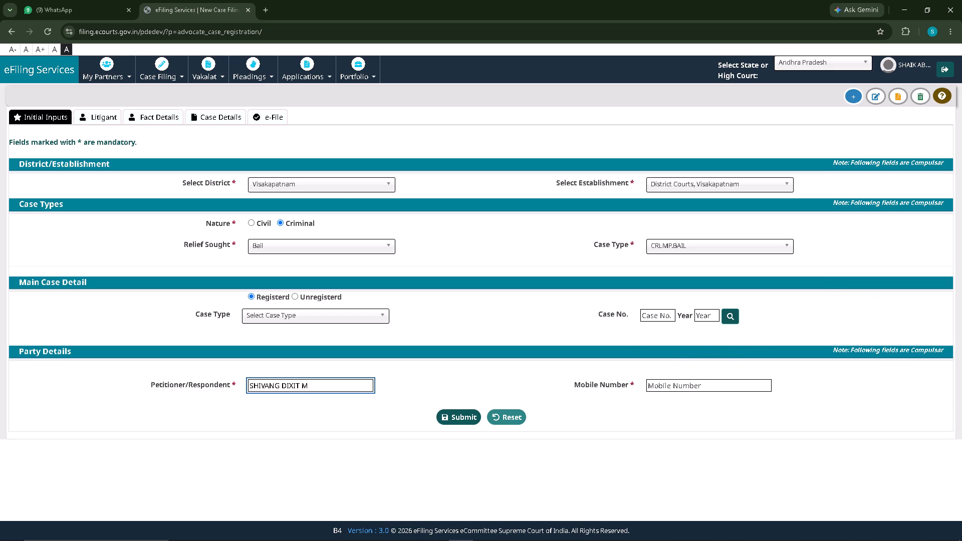
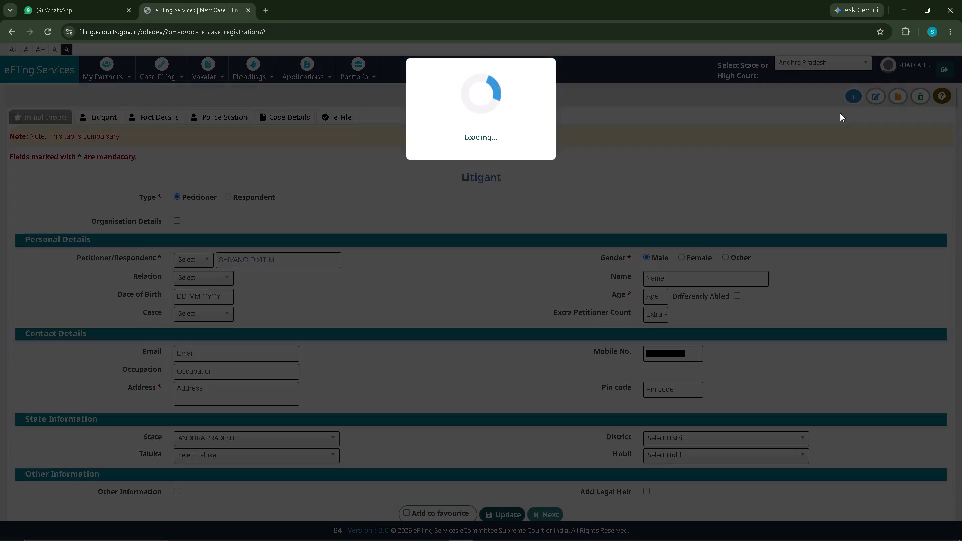
Set the petitioner's relation to Son, enter the father's name in capitals and set the age to 22.
{"action": "left_click", "coordinate": [618, 84]}
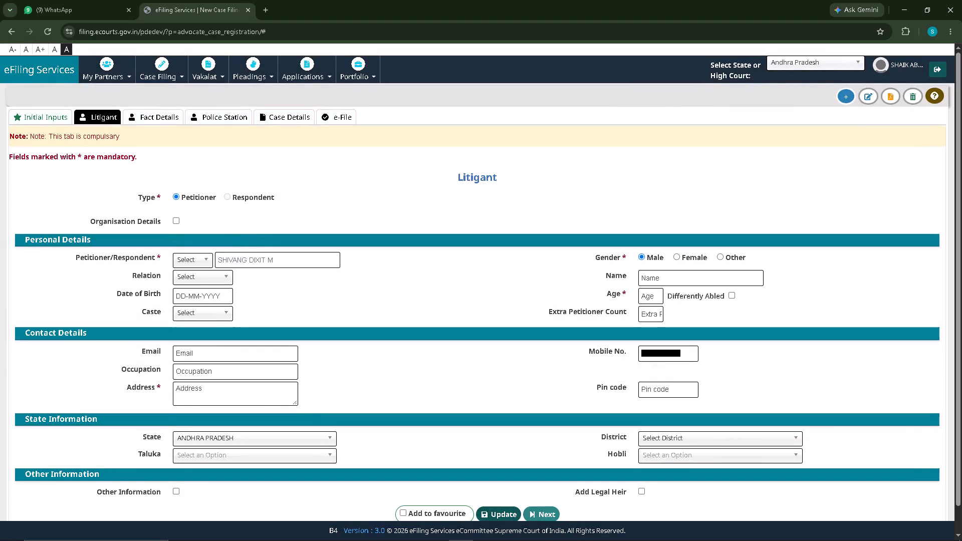
{"action": "left_click", "coordinate": [217, 277]}
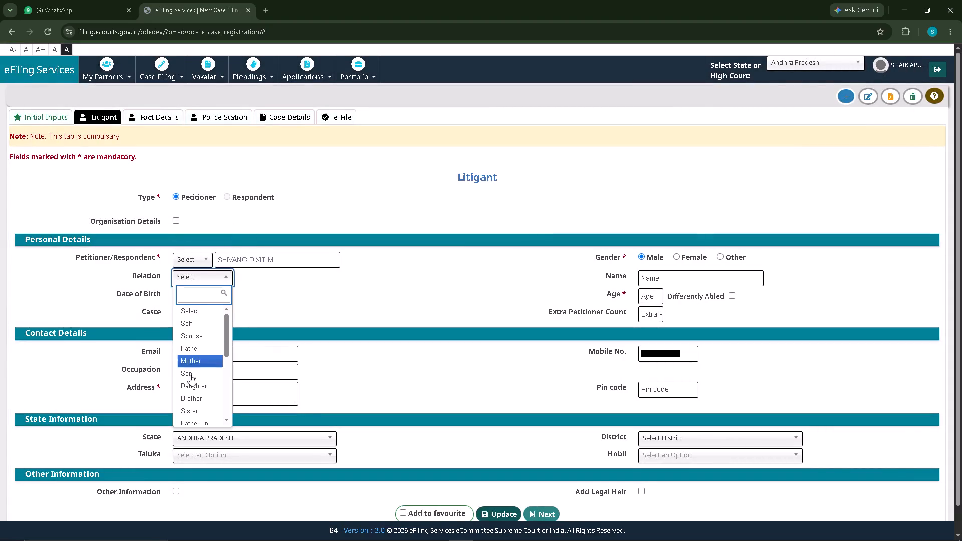
{"action": "left_click", "coordinate": [190, 379]}
{"action": "left_click", "coordinate": [659, 277]}
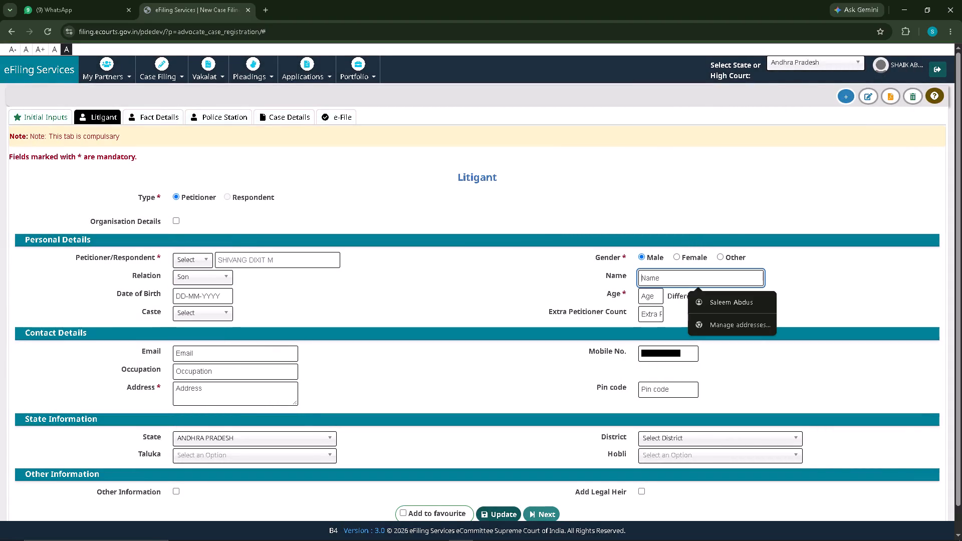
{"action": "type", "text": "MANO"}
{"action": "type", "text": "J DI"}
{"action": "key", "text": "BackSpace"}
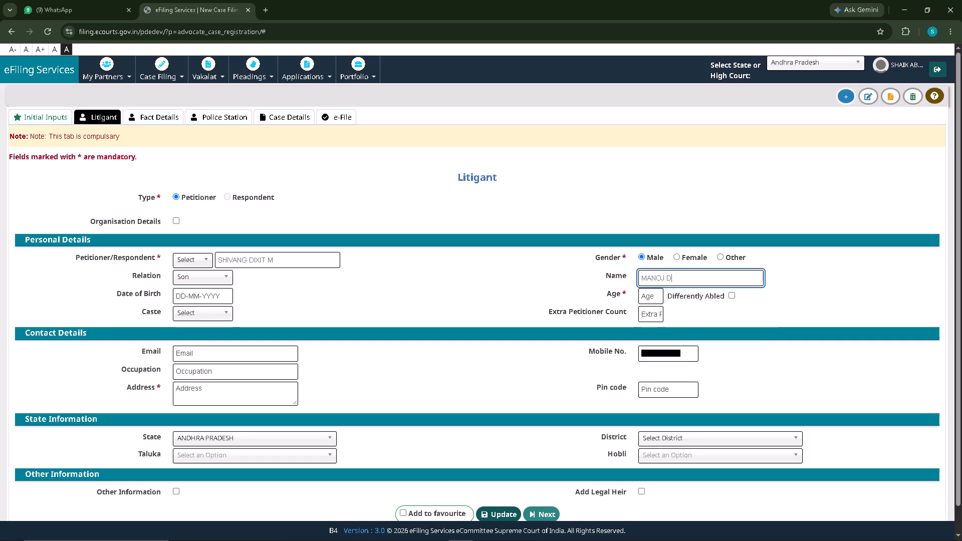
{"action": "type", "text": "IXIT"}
{"action": "left_click", "coordinate": [653, 300]}
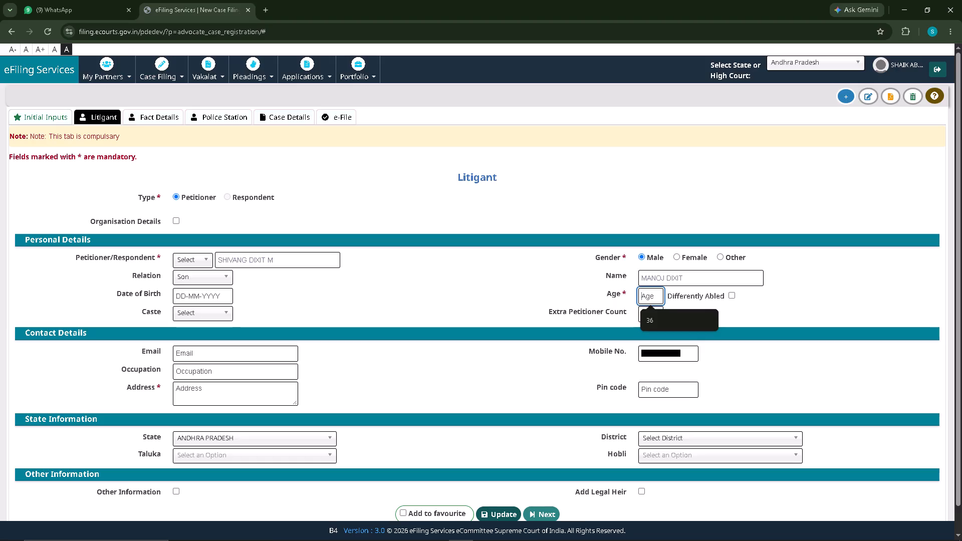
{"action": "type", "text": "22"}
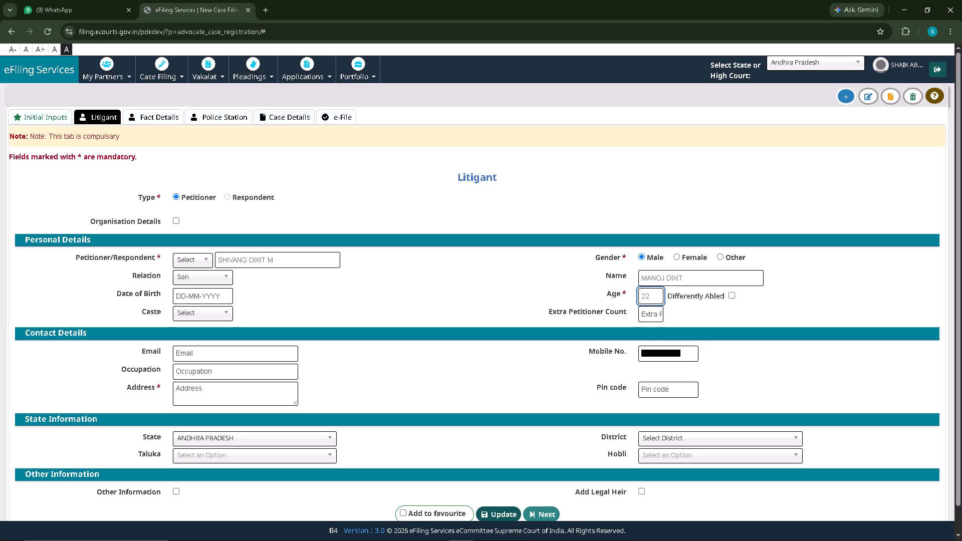
Copy the petitioner's native and current residential address from the Word bail petition into the litigant form and save the petitioner record.
{"action": "left_click", "coordinate": [181, 384]}
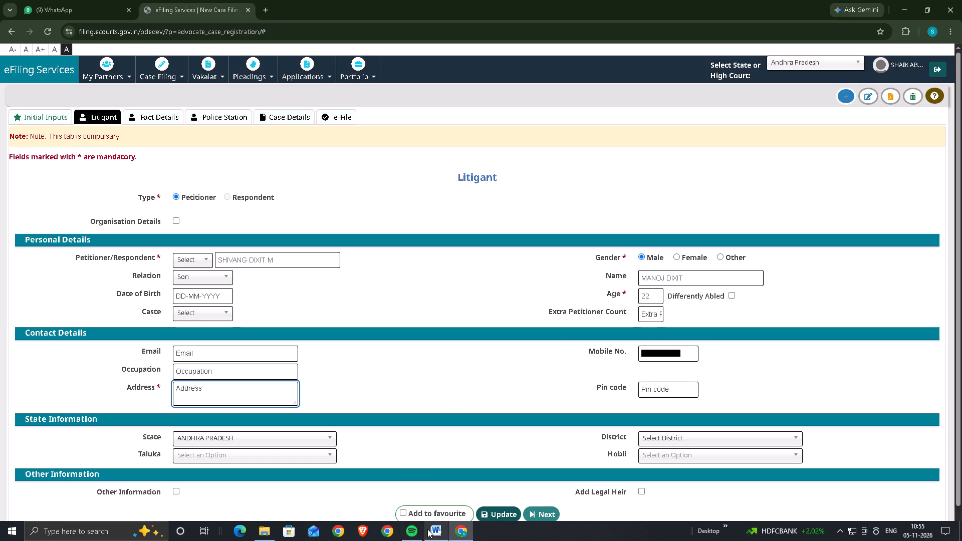
{"action": "left_click", "coordinate": [428, 529]}
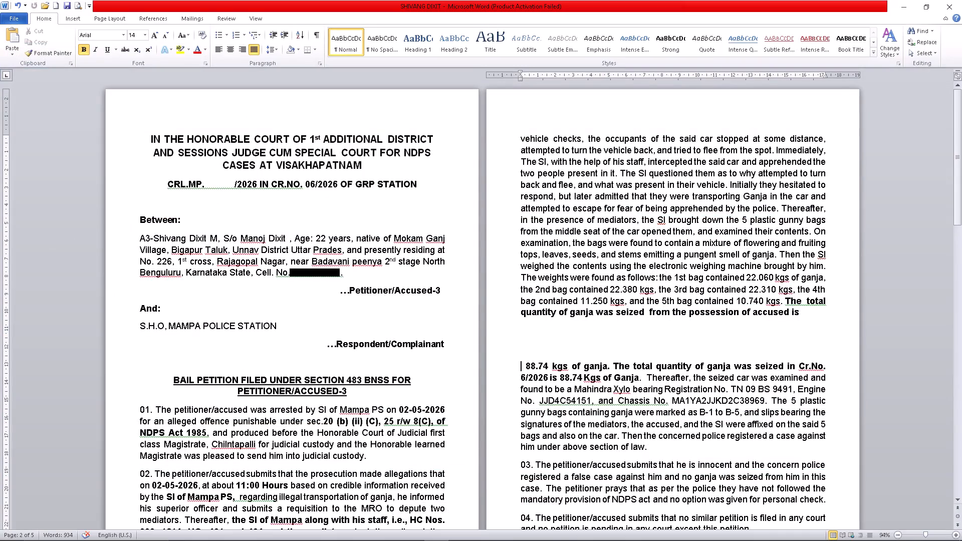
{"action": "left_click_drag", "start_coordinate": [393, 238], "coordinate": [363, 257]}
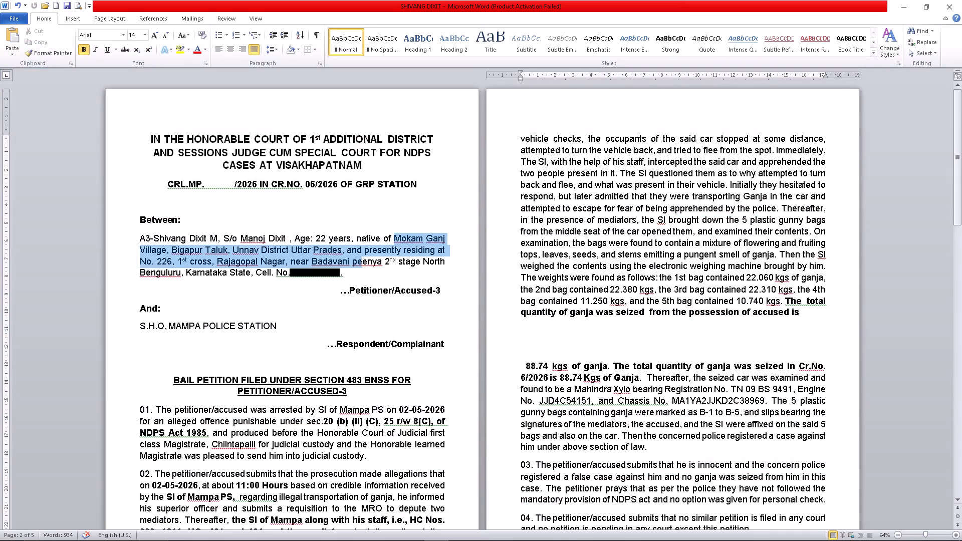
{"action": "left_click_drag", "start_coordinate": [363, 257], "coordinate": [254, 271]}
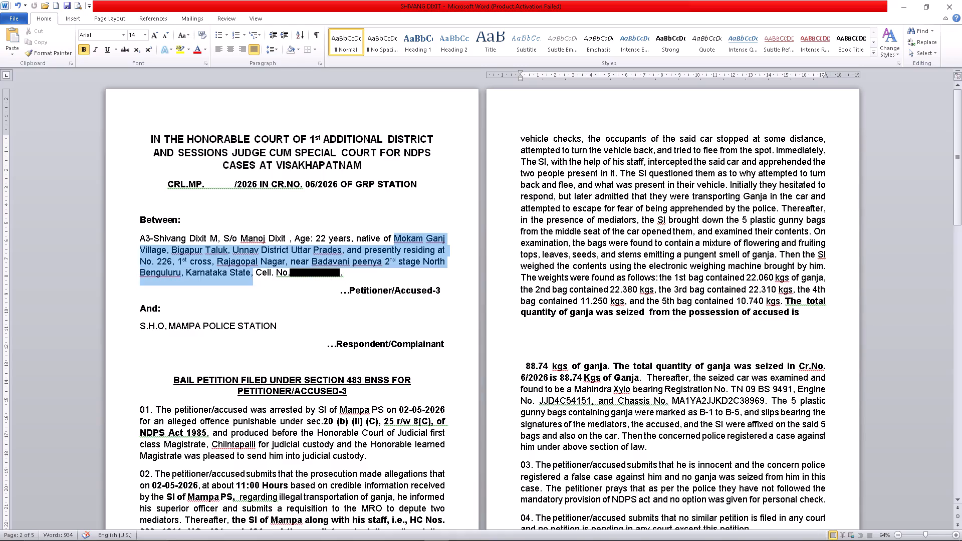
{"action": "left_click_drag", "start_coordinate": [254, 271], "coordinate": [250, 271]}
{"action": "right_click", "coordinate": [227, 267]}
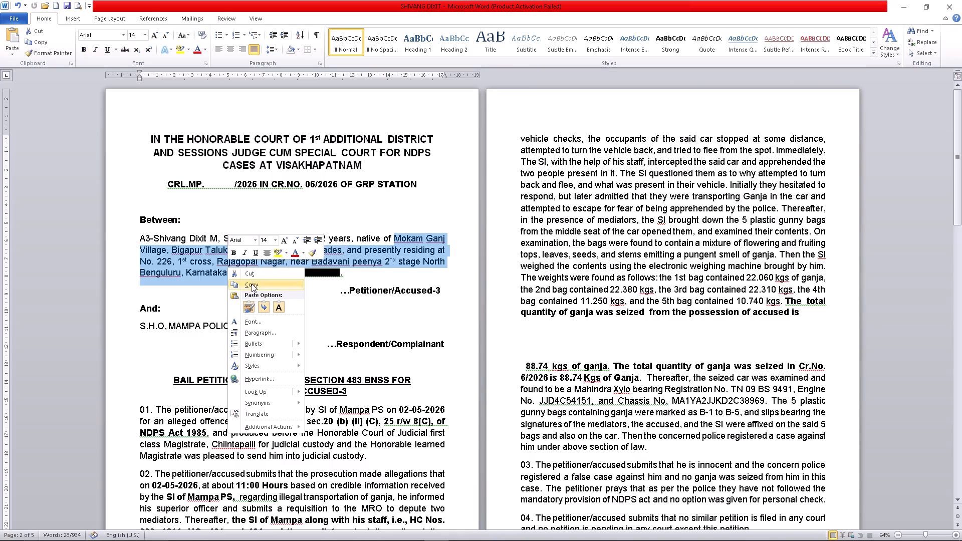
{"action": "left_click", "coordinate": [252, 284]}
{"action": "left_click", "coordinate": [467, 534]}
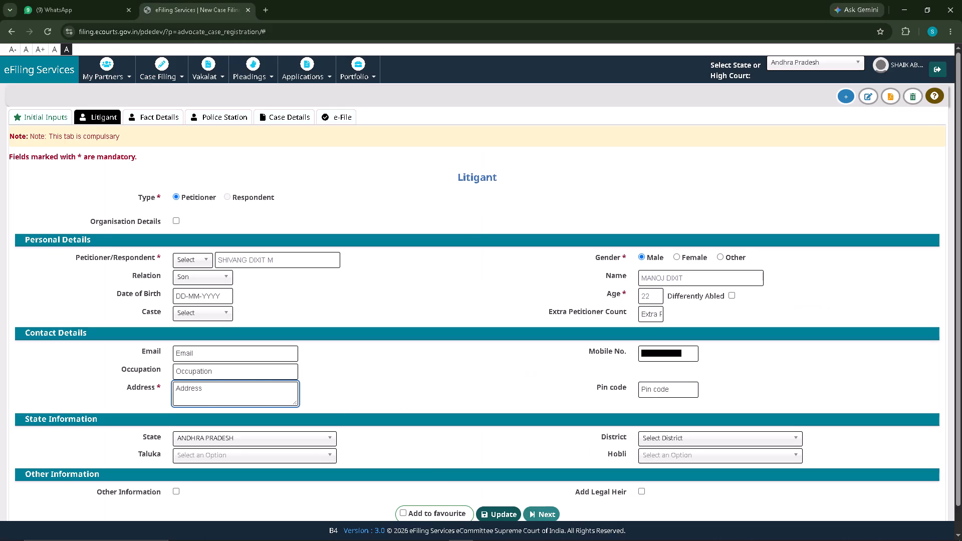
{"action": "key", "text": "ctrl+v"}
{"action": "scroll", "coordinate": [604, 318], "scroll_direction": "down", "scroll_amount": 4}
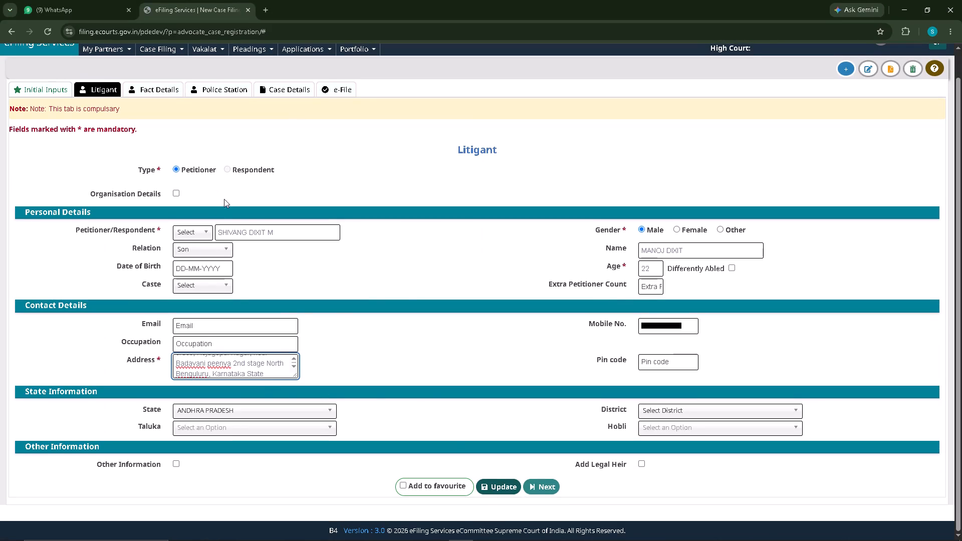
{"action": "left_click", "coordinate": [489, 483]}
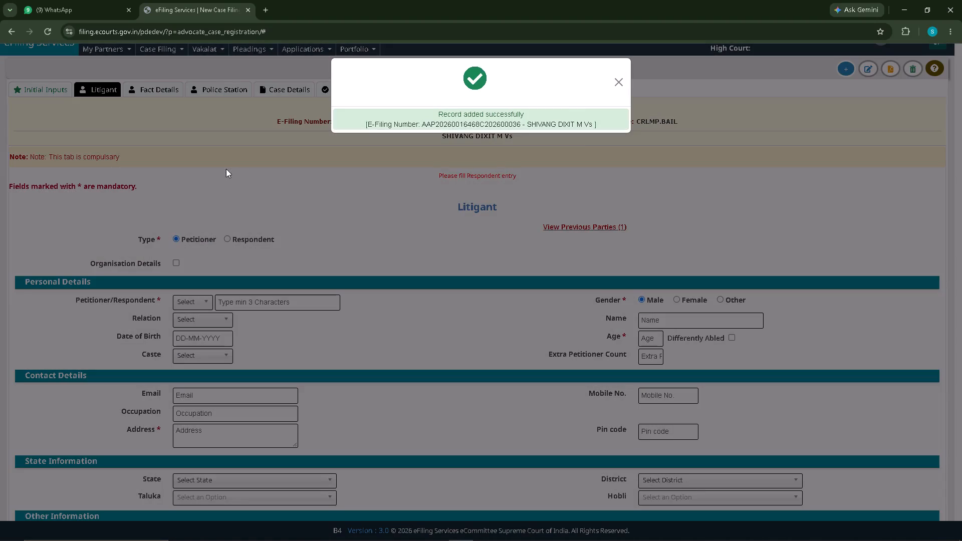
{"action": "left_click", "coordinate": [619, 85]}
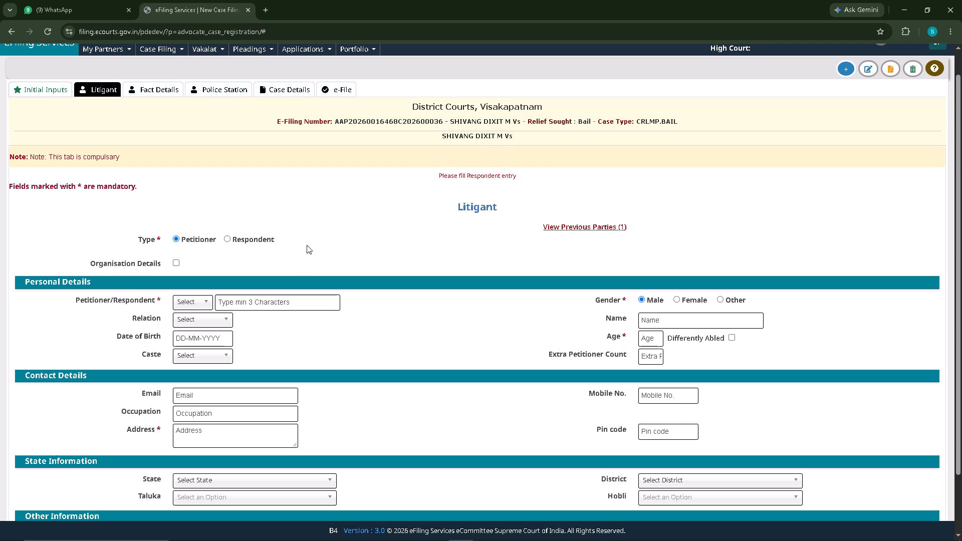
Set up a respondent as an organisation of type State Government Departments - 2001, named SHO MAMPA PS.
{"action": "left_click", "coordinate": [228, 235]}
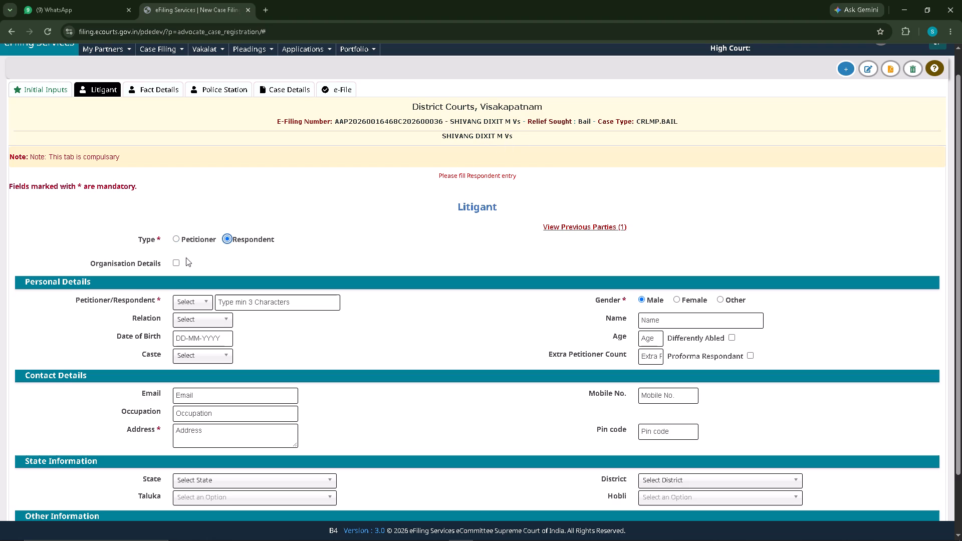
{"action": "left_click", "coordinate": [178, 260]}
{"action": "left_click", "coordinate": [683, 269]}
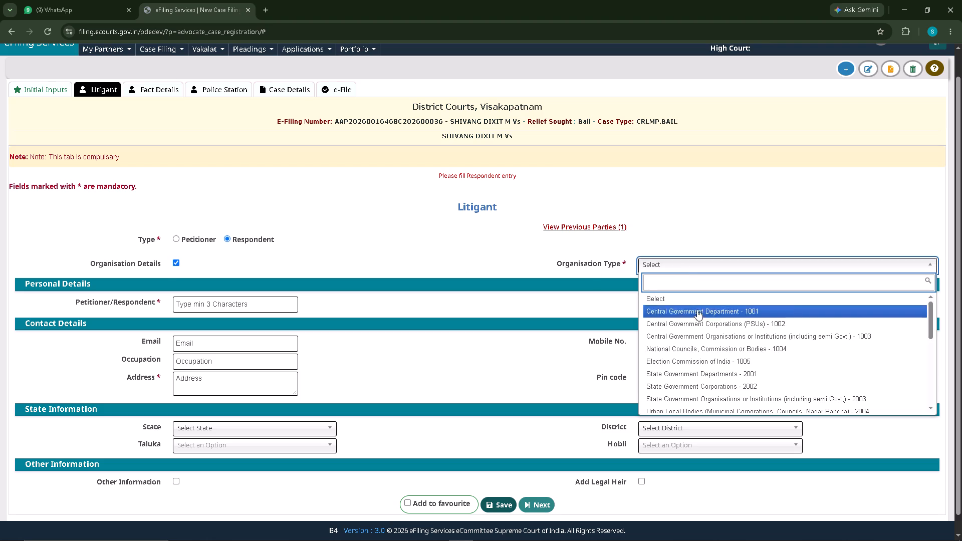
{"action": "left_click", "coordinate": [720, 376]}
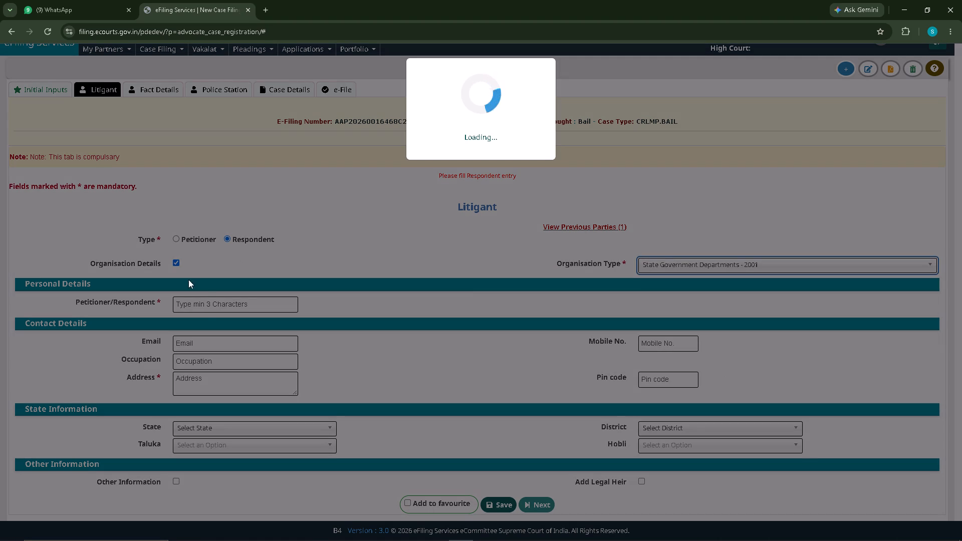
{"action": "left_click", "coordinate": [204, 304]}
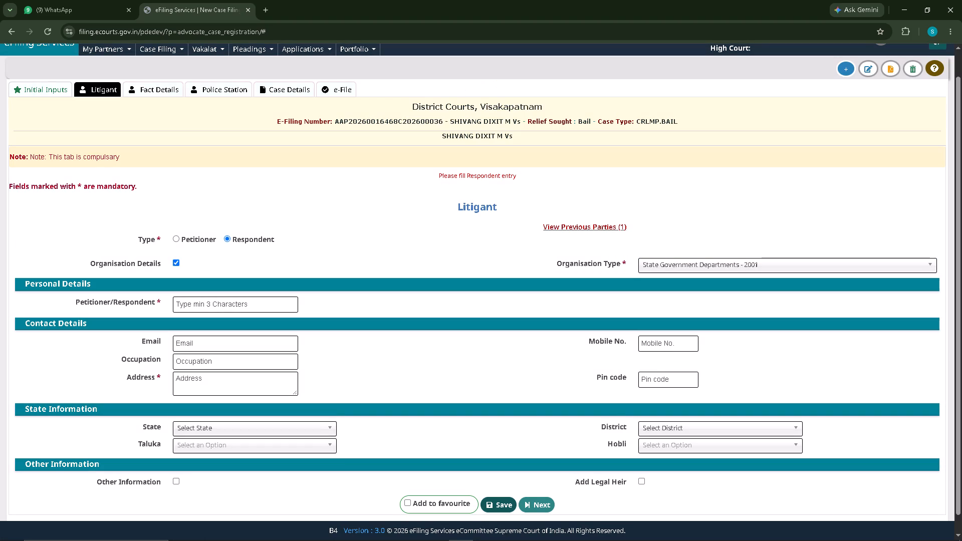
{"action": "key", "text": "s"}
{"action": "scroll", "coordinate": [211, 304], "scroll_direction": "up", "scroll_amount": 2}
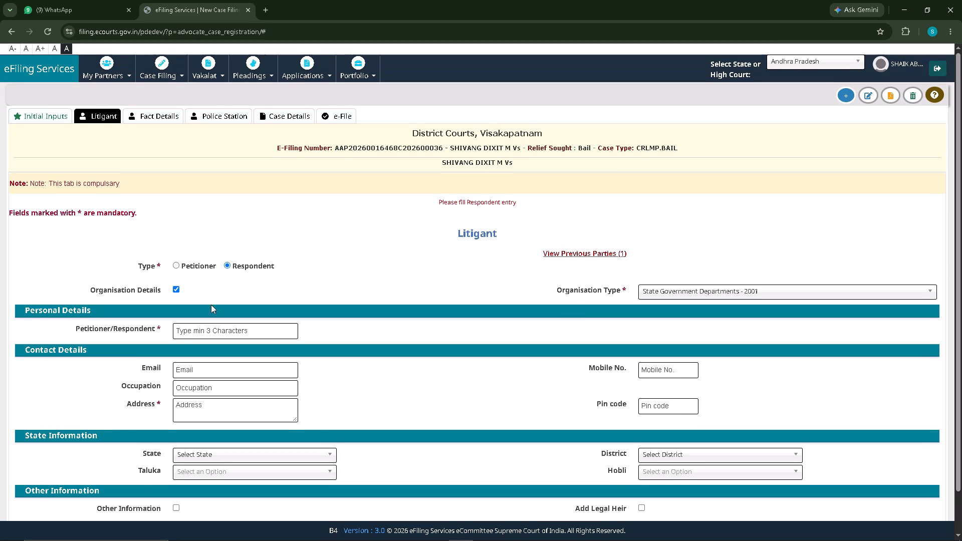
{"action": "left_click", "coordinate": [198, 330]}
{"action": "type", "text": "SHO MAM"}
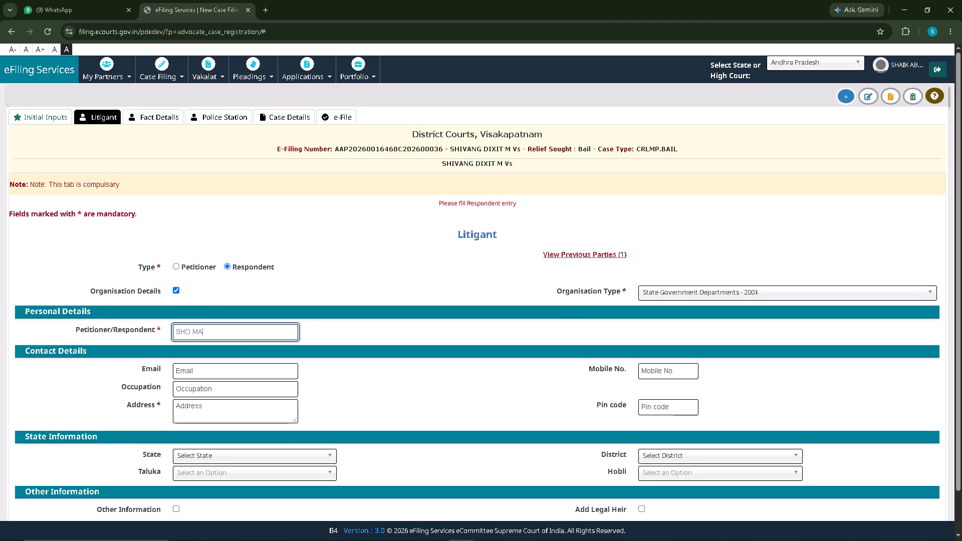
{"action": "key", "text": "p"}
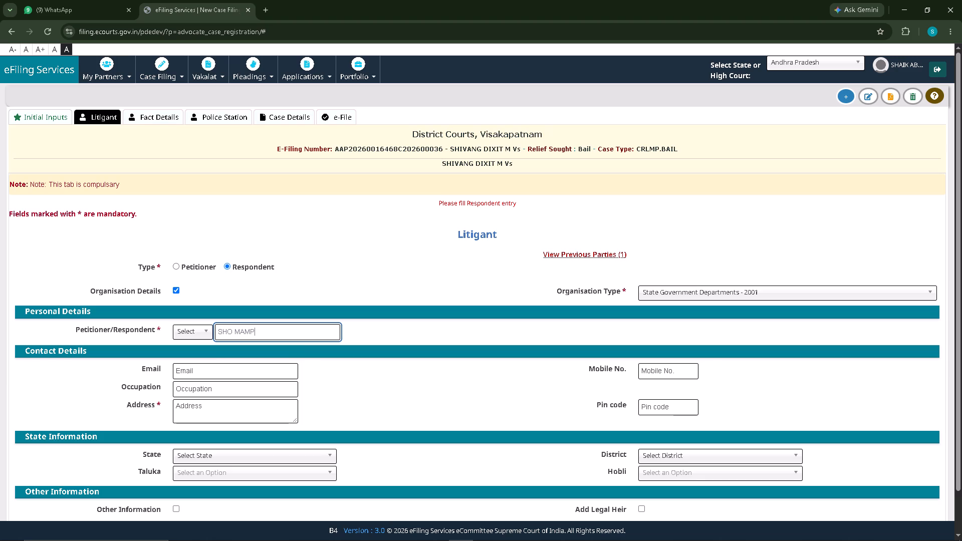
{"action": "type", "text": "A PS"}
Search the web in a new browser tab for the SHO Mampa police station address.
{"action": "scroll", "coordinate": [314, 377], "scroll_direction": "down", "scroll_amount": 2}
{"action": "left_click", "coordinate": [205, 367]}
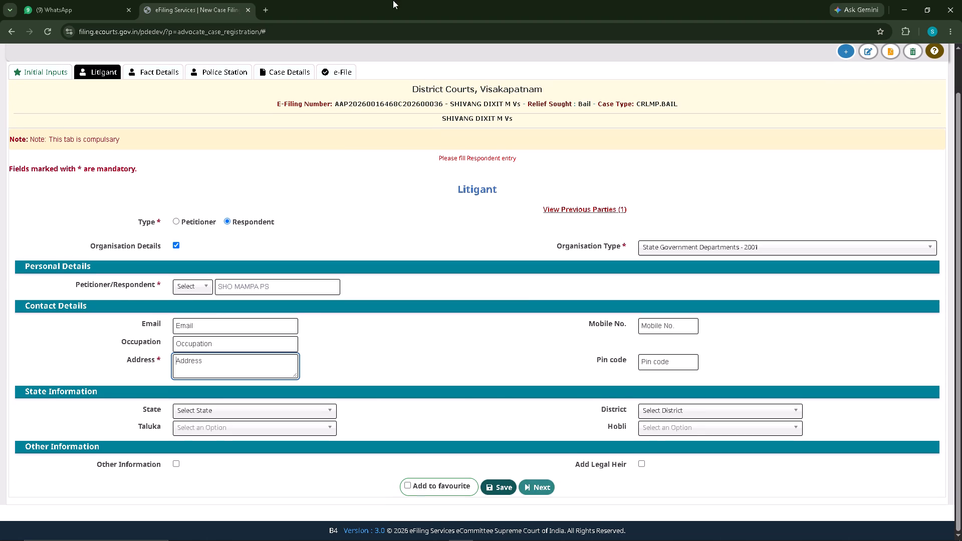
{"action": "left_click", "coordinate": [264, 10]}
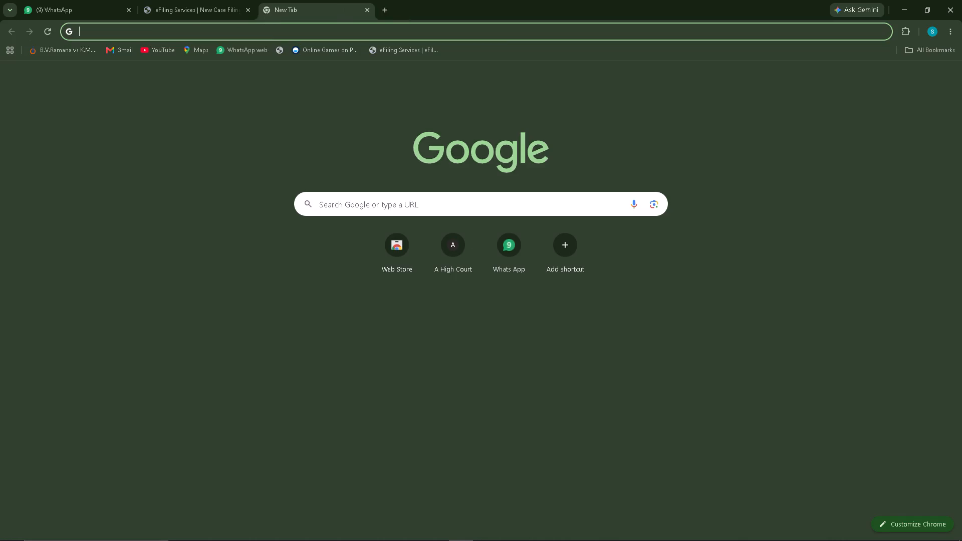
{"action": "left_click", "coordinate": [267, 30]}
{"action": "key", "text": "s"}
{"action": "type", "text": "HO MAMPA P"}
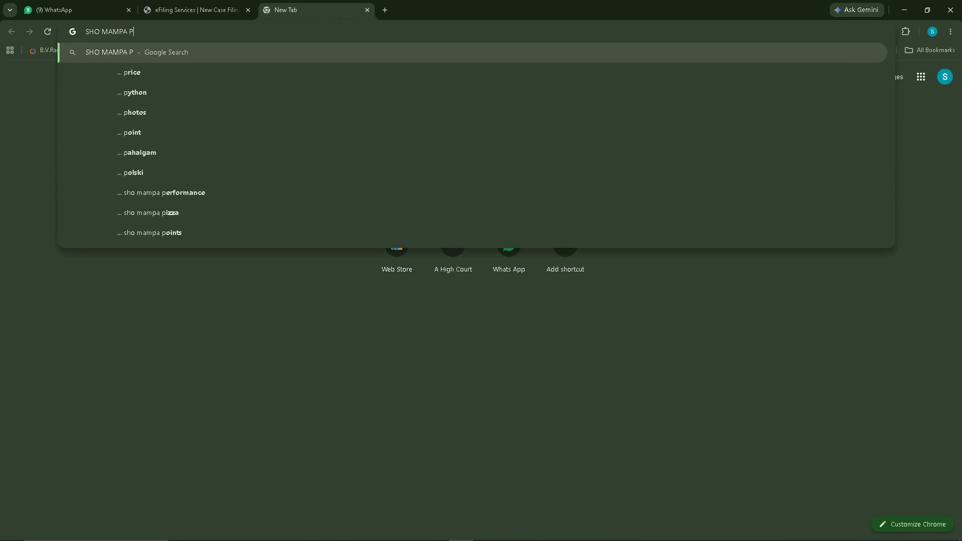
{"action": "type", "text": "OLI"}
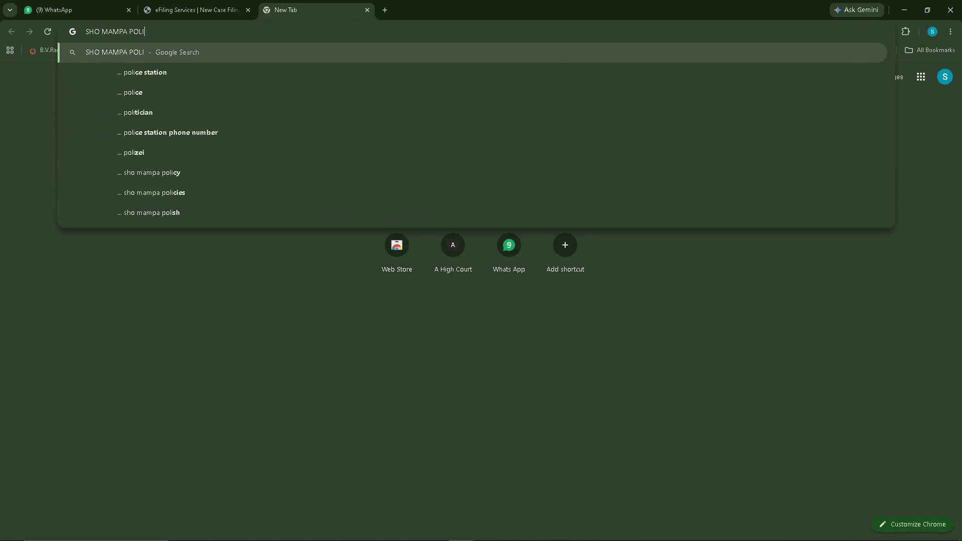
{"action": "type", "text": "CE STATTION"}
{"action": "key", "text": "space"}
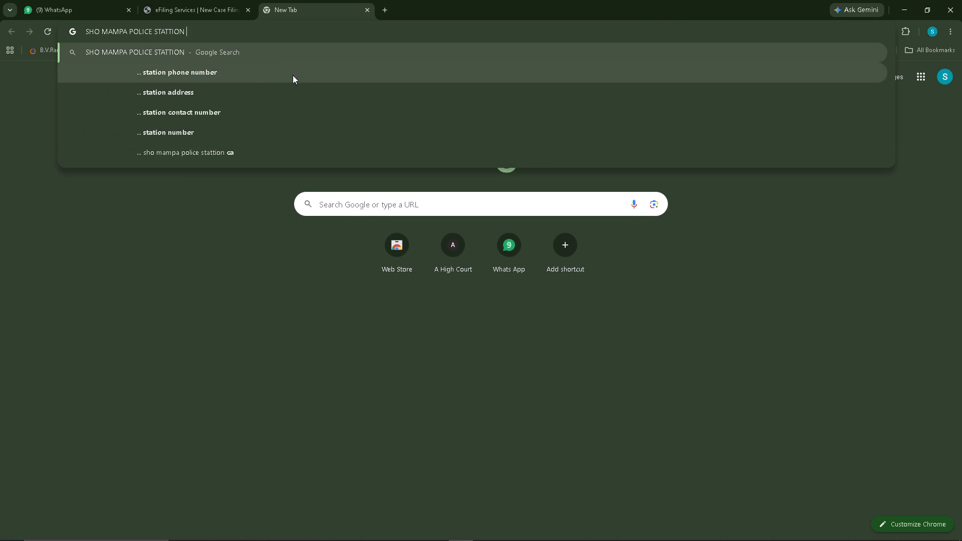
{"action": "left_click", "coordinate": [252, 93]}
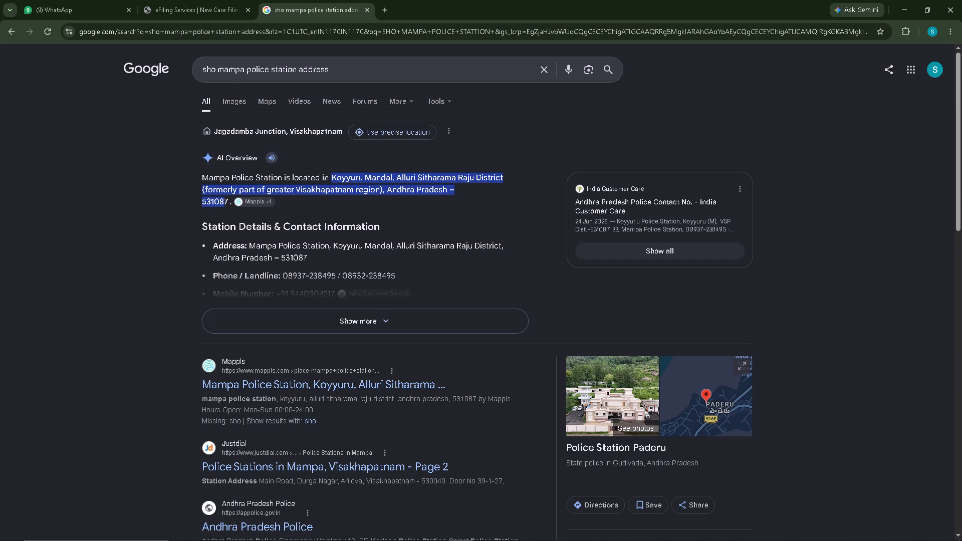
Copy the station's address from Koyyuru Mandal through Andhra Pradesh into the respondent's address, without the pin code, ending with a period.
{"action": "left_click_drag", "start_coordinate": [332, 176], "coordinate": [446, 189]}
{"action": "right_click", "coordinate": [422, 190]}
{"action": "left_click", "coordinate": [442, 203]}
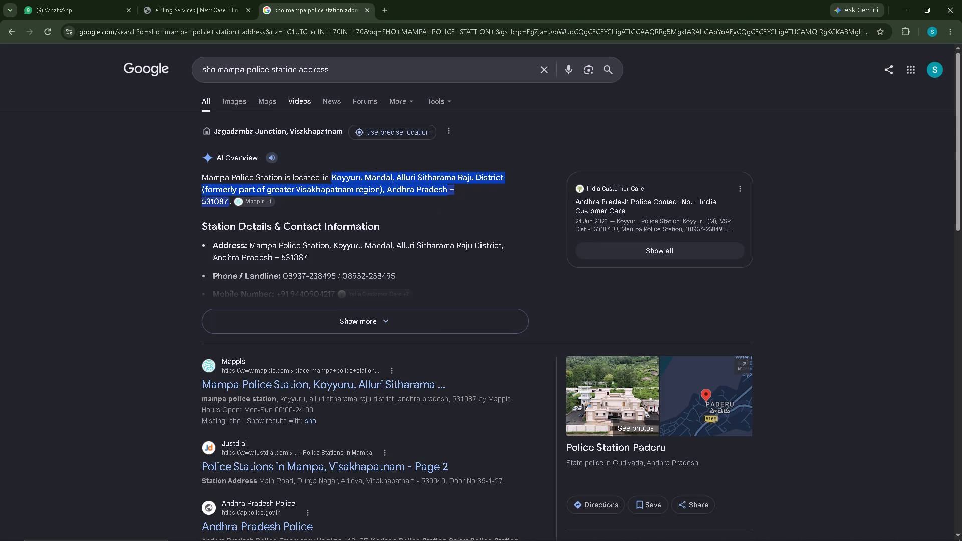
{"action": "left_click", "coordinate": [202, 11]}
{"action": "left_click", "coordinate": [202, 366]}
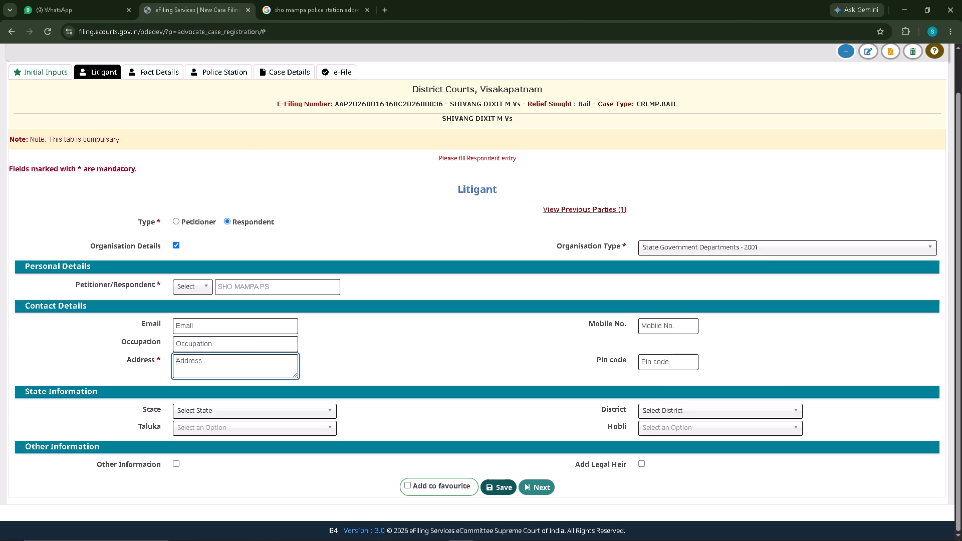
{"action": "key", "text": "ctrl+c"}
{"action": "key", "text": "ctrl+v"}
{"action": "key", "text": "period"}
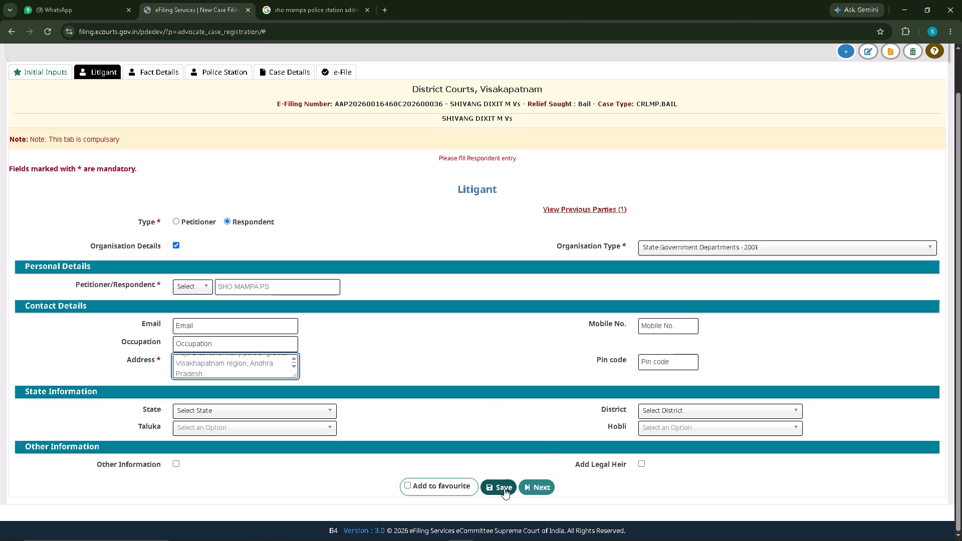
Save the SHO MAMPA PS respondent record and proceed to the Fact Details section.
{"action": "left_click", "coordinate": [504, 489]}
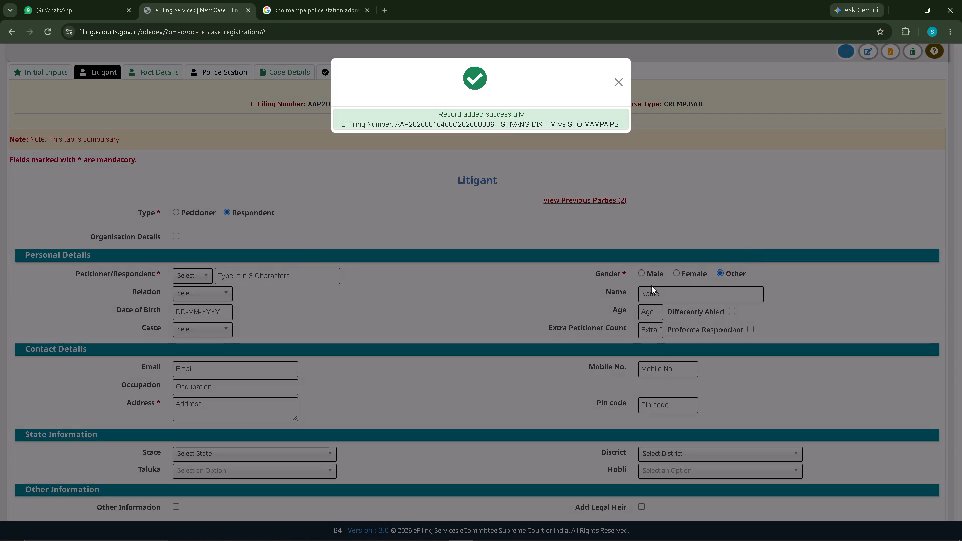
{"action": "scroll", "coordinate": [318, 246], "scroll_direction": "down", "scroll_amount": 1}
{"action": "left_click", "coordinate": [618, 83]}
{"action": "scroll", "coordinate": [567, 207], "scroll_direction": "down", "scroll_amount": 5}
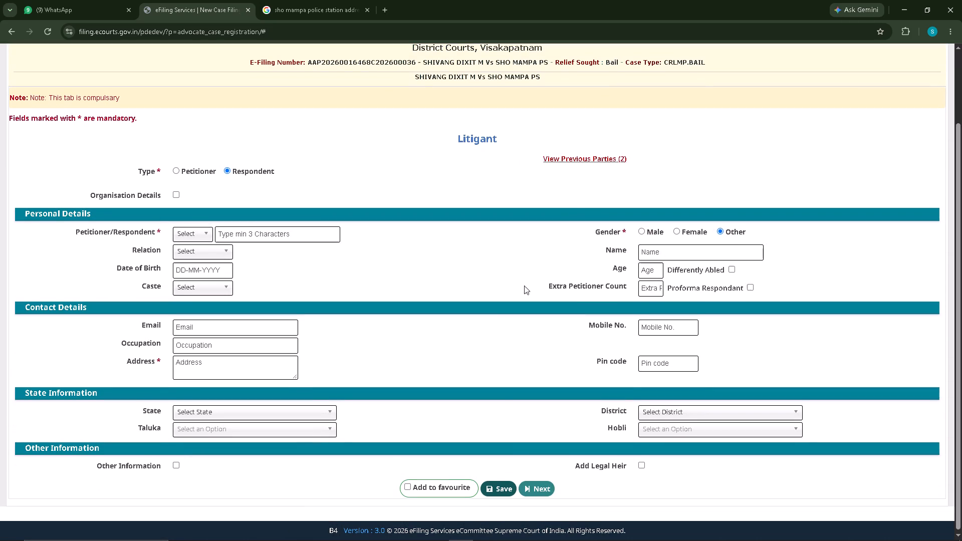
{"action": "scroll", "coordinate": [496, 371], "scroll_direction": "down", "scroll_amount": 4}
{"action": "left_click", "coordinate": [543, 482]}
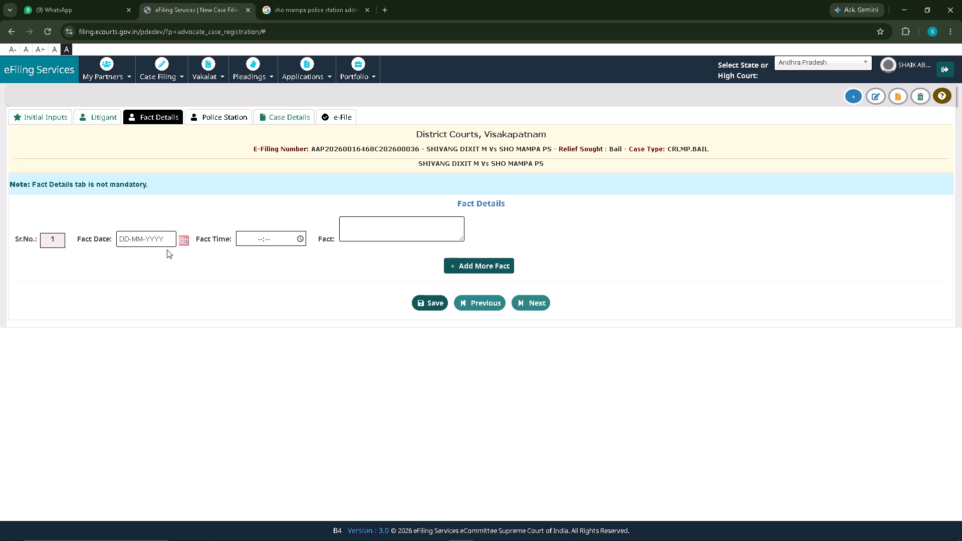
Set the first fact's date to 02-05-2026 and its time to 11:00.
{"action": "left_click", "coordinate": [146, 239]}
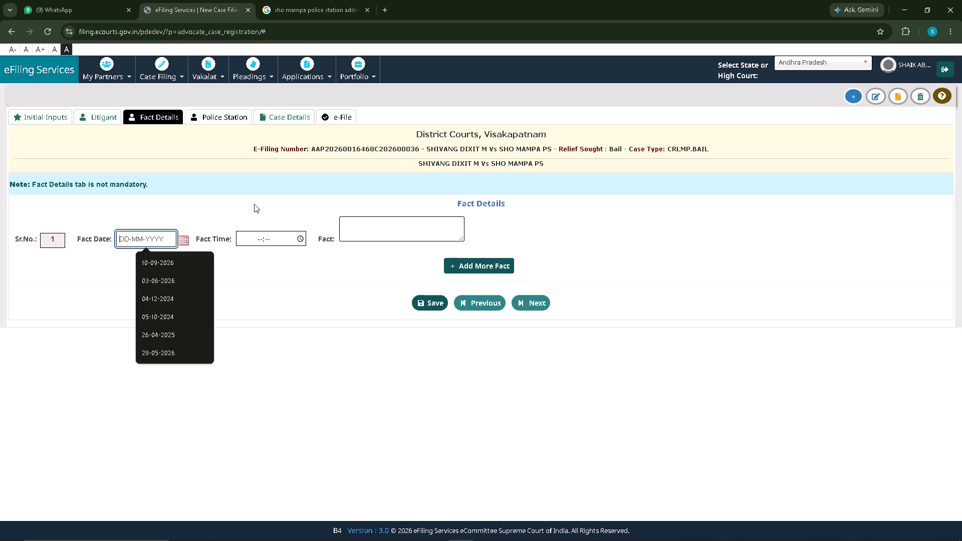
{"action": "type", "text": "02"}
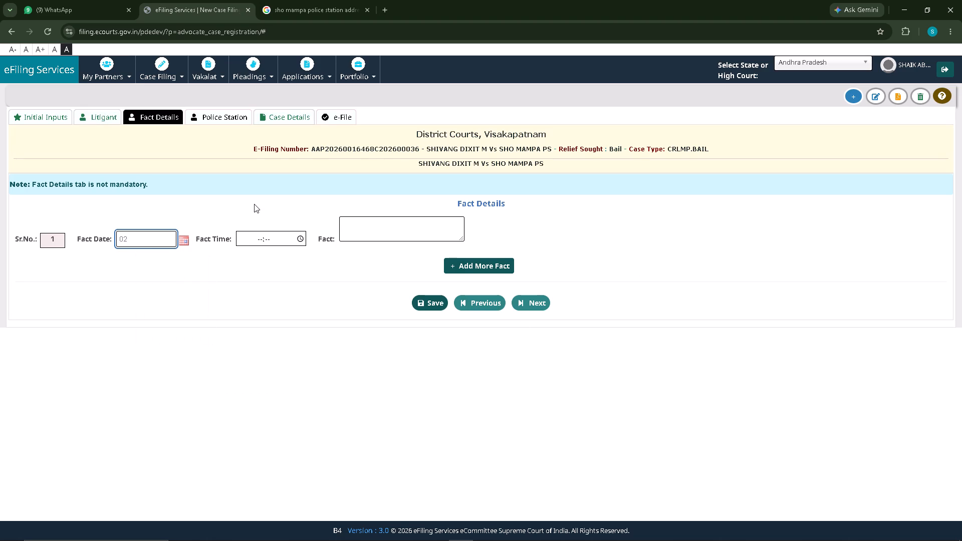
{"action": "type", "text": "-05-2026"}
{"action": "left_click", "coordinate": [271, 236]}
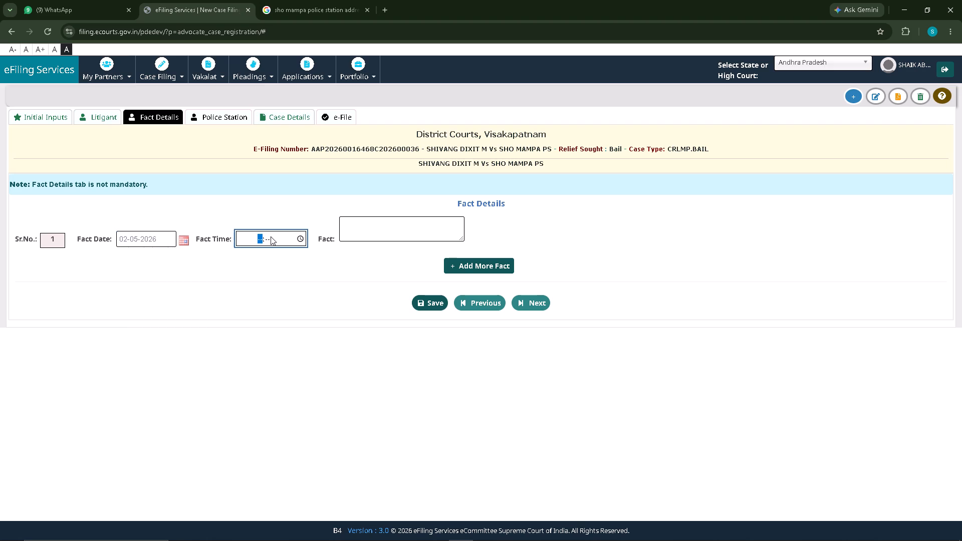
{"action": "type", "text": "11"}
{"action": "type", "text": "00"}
Begin the fact description with "TOTAL CONSTRABAND GANJA WAS SEIZED FROM THE POSSESSION OF ACCUSED IS".
{"action": "left_click", "coordinate": [357, 232]}
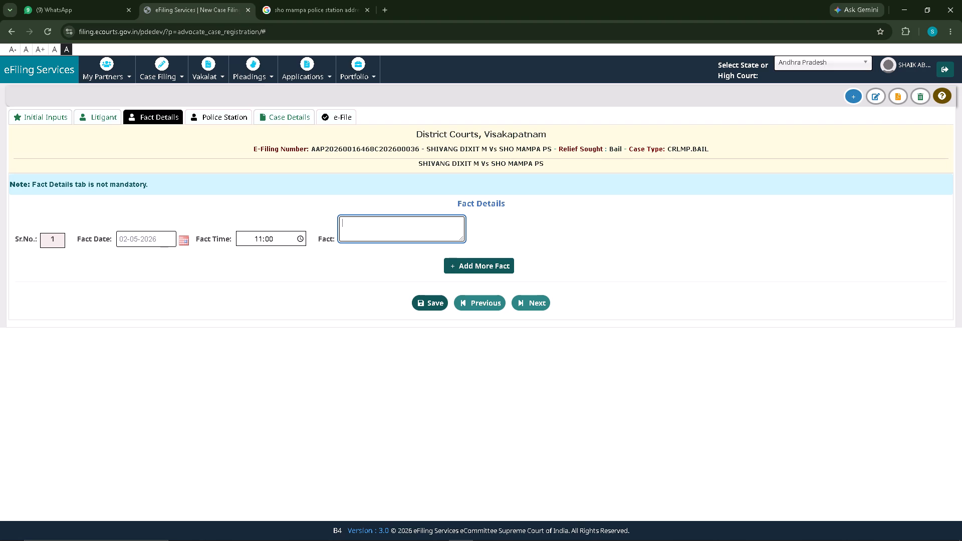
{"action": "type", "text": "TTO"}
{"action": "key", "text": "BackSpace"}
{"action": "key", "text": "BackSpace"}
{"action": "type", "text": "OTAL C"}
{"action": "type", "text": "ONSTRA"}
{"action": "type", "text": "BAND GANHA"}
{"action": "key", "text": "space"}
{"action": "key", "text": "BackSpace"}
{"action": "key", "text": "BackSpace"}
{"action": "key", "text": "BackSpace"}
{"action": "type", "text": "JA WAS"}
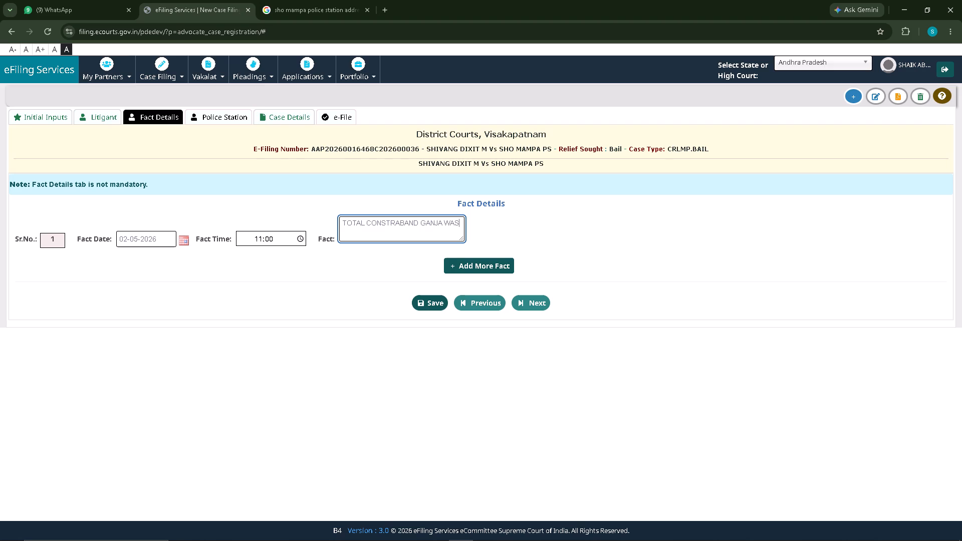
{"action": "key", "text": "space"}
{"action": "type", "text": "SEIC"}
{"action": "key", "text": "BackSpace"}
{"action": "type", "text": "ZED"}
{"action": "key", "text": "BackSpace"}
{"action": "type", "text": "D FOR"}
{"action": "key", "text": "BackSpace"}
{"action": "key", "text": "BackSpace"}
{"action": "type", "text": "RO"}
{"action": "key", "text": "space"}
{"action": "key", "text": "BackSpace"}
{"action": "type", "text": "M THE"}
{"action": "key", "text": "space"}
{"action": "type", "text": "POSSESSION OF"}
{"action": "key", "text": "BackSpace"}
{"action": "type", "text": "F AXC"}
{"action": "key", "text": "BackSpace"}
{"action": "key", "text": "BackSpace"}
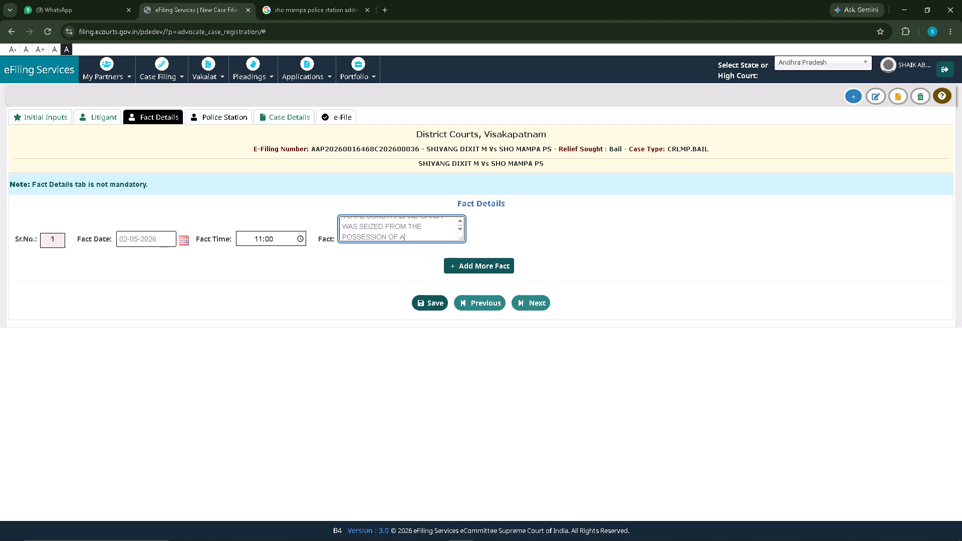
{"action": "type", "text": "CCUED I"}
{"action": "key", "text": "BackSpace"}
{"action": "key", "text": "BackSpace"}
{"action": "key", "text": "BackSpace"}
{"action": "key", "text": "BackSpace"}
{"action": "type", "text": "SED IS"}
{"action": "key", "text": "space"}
Complete the fact description with the seized quantity, "88.74 Kgs".
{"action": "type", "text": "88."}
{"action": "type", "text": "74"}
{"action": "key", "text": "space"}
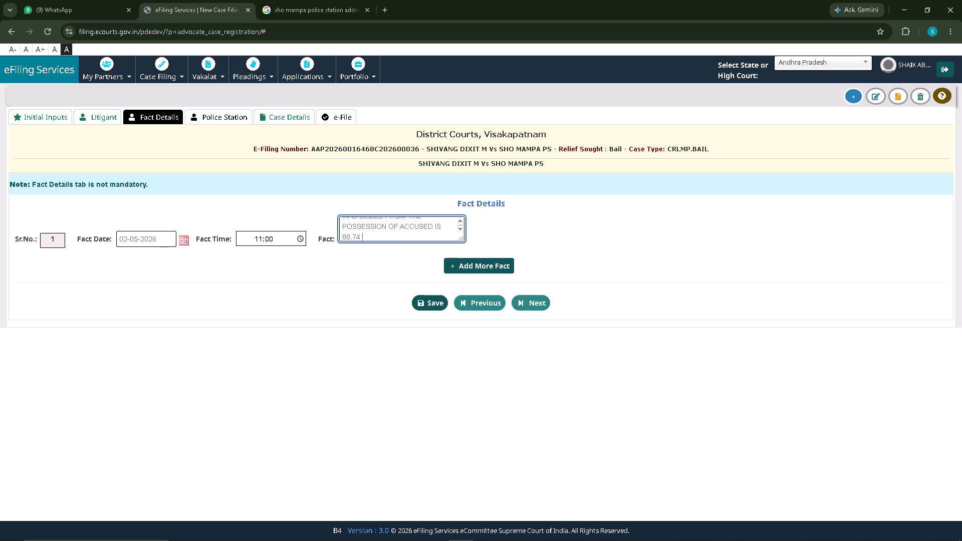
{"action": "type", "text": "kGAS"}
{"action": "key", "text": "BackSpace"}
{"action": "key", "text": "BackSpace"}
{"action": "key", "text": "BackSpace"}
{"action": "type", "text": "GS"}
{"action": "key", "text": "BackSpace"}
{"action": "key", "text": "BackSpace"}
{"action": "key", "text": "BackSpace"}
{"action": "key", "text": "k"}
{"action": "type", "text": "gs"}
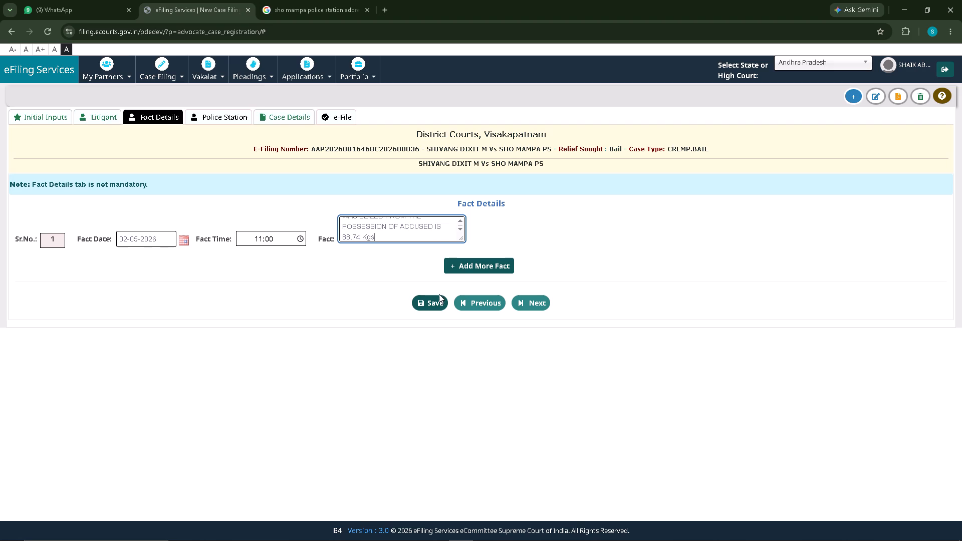
Save the fact record and proceed to the Police Station details.
{"action": "left_click", "coordinate": [435, 300]}
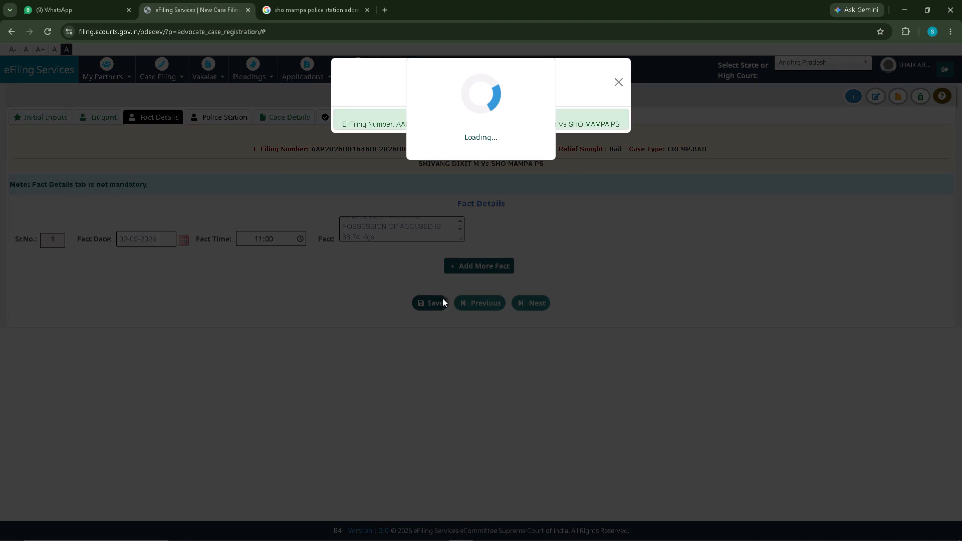
{"action": "left_click", "coordinate": [614, 84]}
{"action": "left_click", "coordinate": [534, 305]}
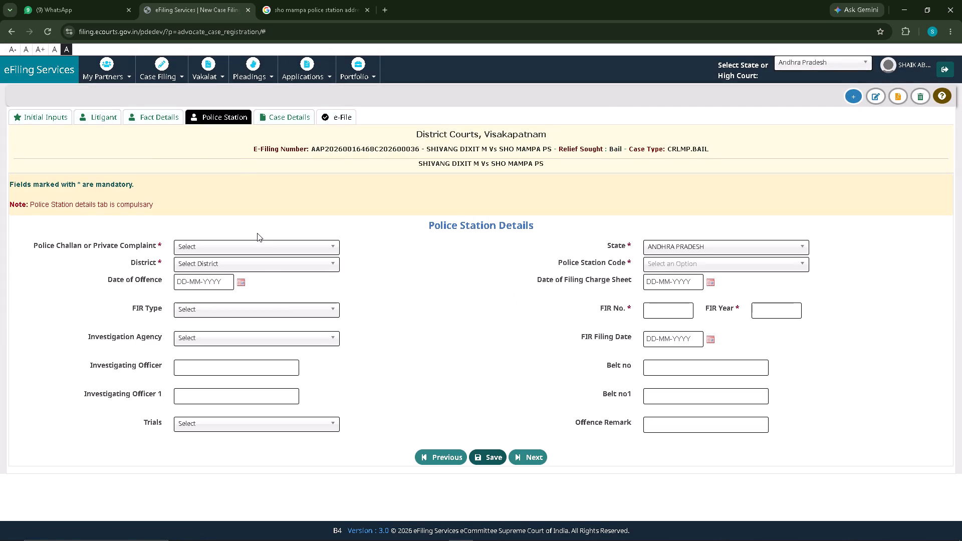
Set the complaint type to Police Challan and the police station district to Visakapatnam.
{"action": "left_click", "coordinate": [248, 251]}
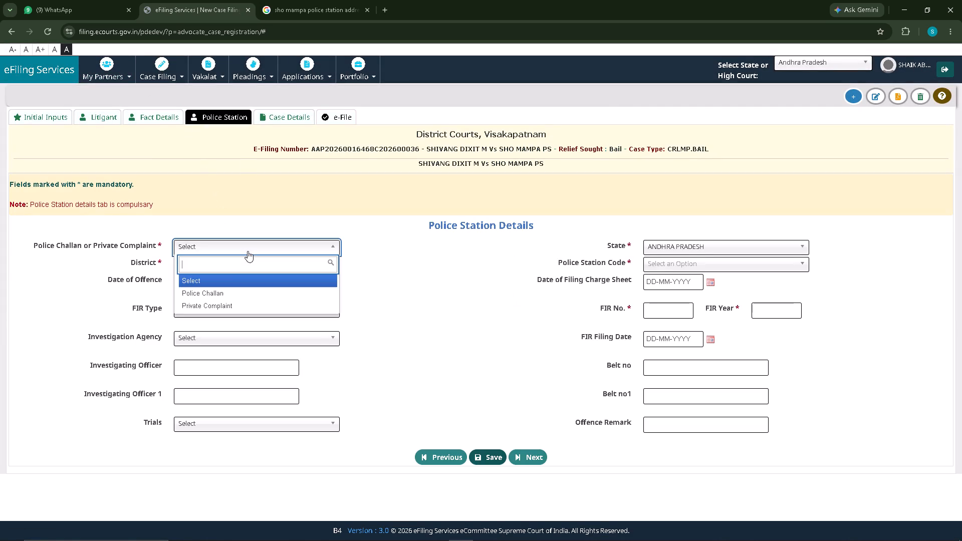
{"action": "left_click", "coordinate": [230, 293]}
{"action": "left_click", "coordinate": [204, 266]}
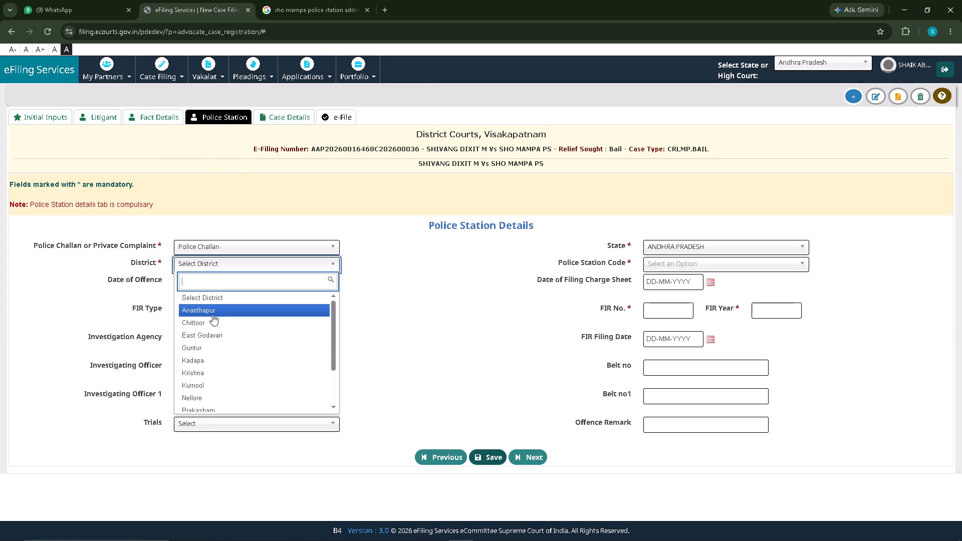
{"action": "scroll", "coordinate": [209, 327], "scroll_direction": "down", "scroll_amount": 8}
{"action": "left_click", "coordinate": [217, 381]}
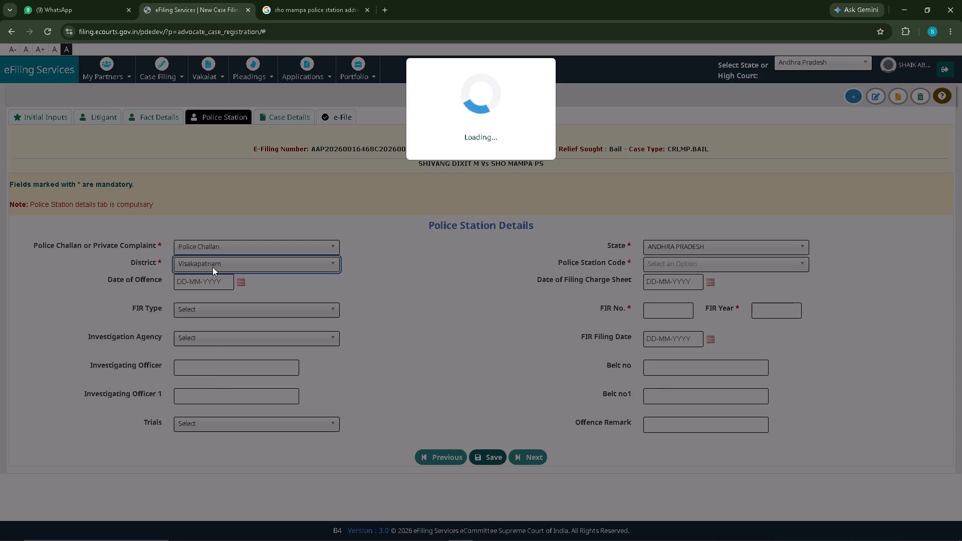
Change the police station district to West Godavari.
{"action": "left_click", "coordinate": [228, 264]}
{"action": "left_click", "coordinate": [228, 265]}
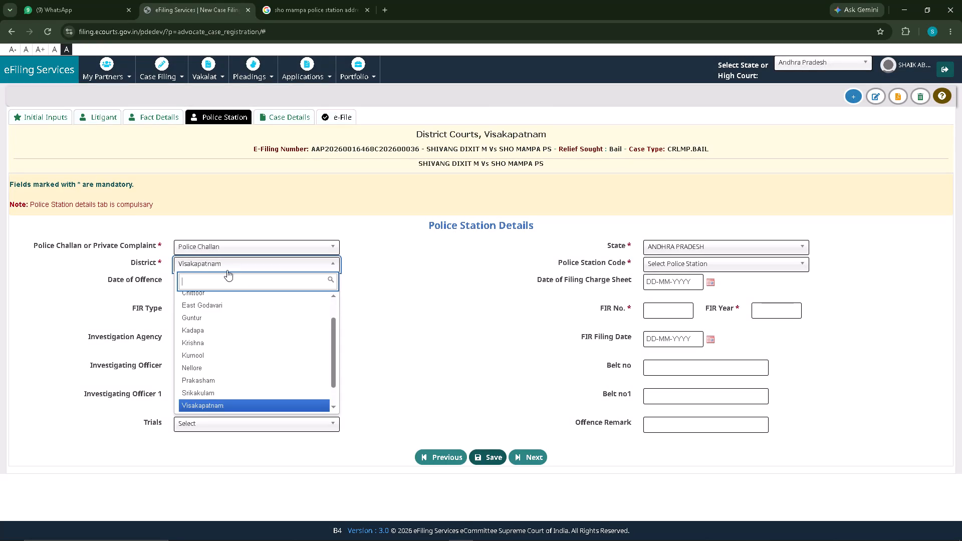
{"action": "scroll", "coordinate": [247, 340], "scroll_direction": "down", "scroll_amount": 7}
{"action": "left_click", "coordinate": [228, 403]}
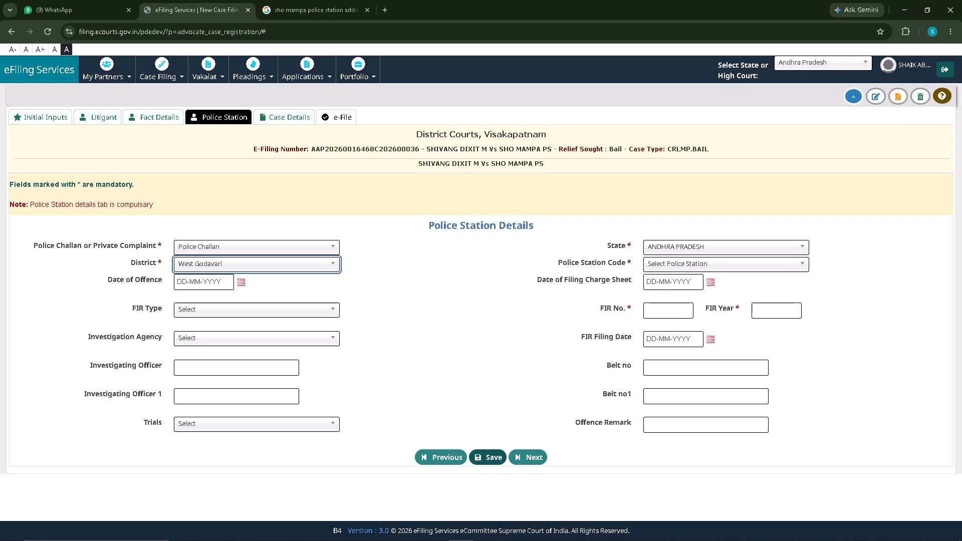
Search West Godavari's police station codes for "MAM" to find the Mampa station, and clear the search.
{"action": "left_click", "coordinate": [678, 265]}
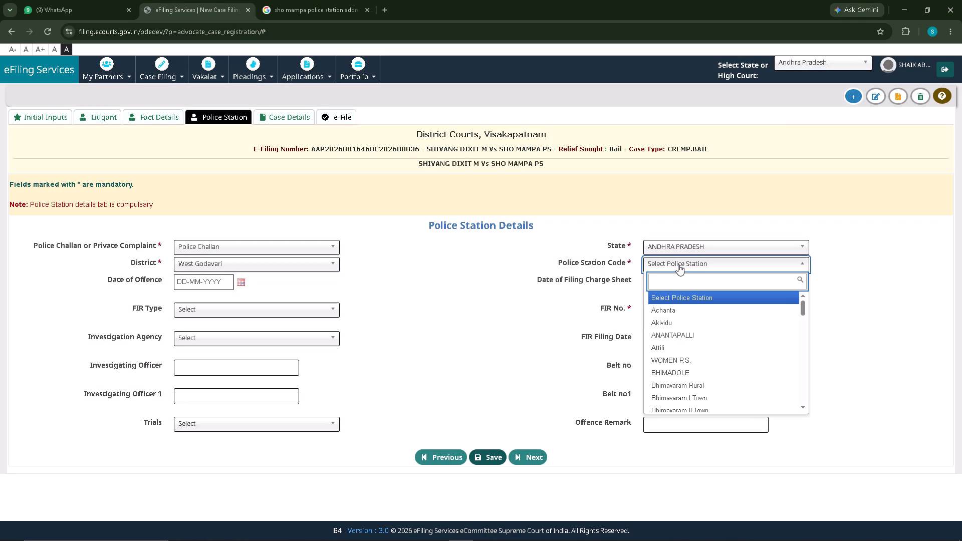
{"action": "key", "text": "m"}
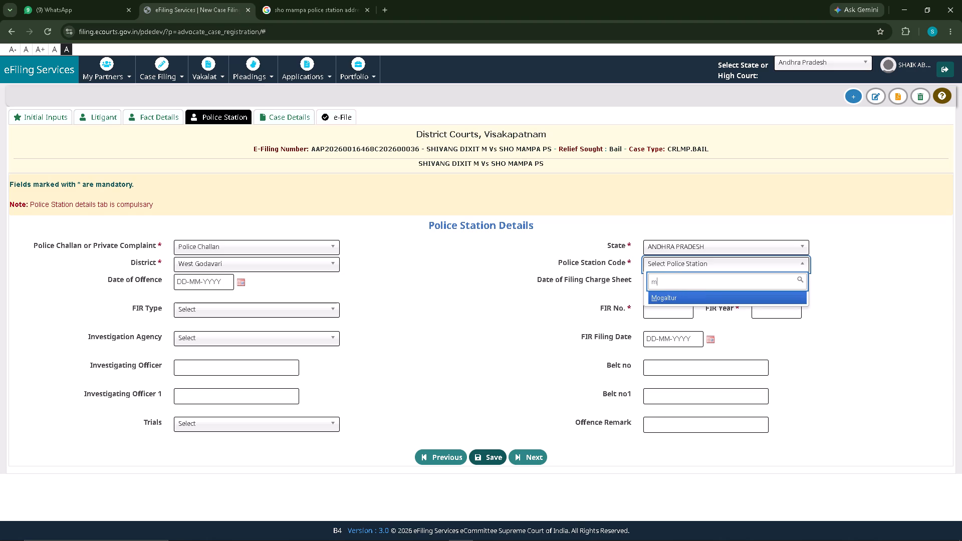
{"action": "key", "text": "BackSpace"}
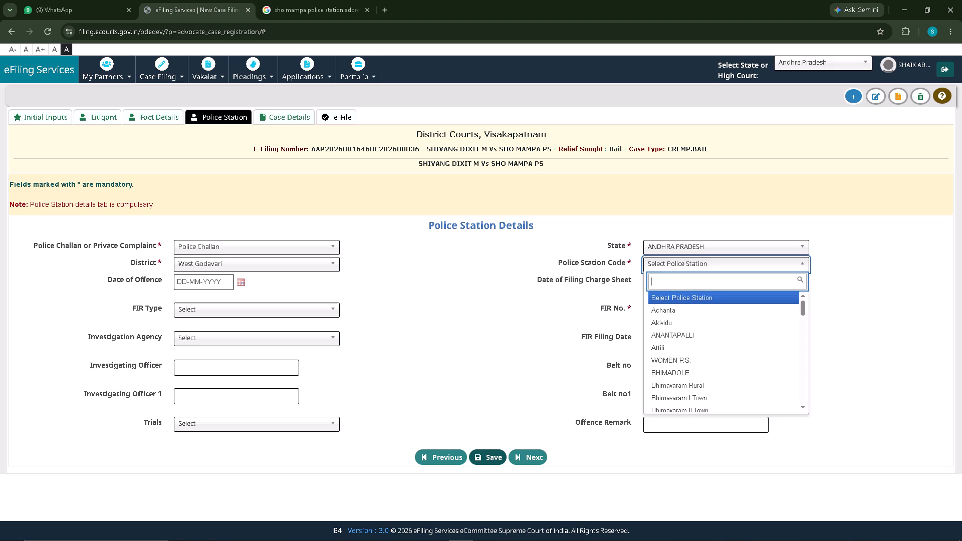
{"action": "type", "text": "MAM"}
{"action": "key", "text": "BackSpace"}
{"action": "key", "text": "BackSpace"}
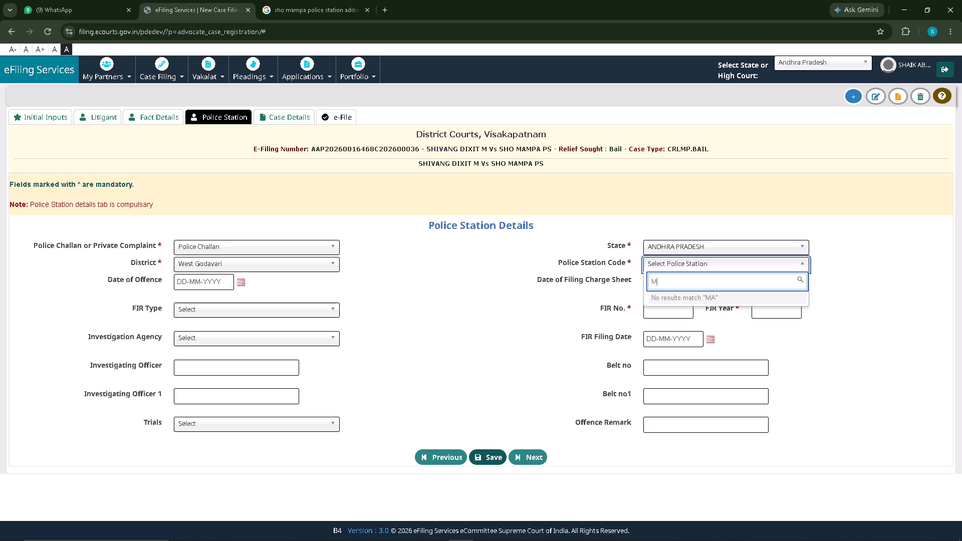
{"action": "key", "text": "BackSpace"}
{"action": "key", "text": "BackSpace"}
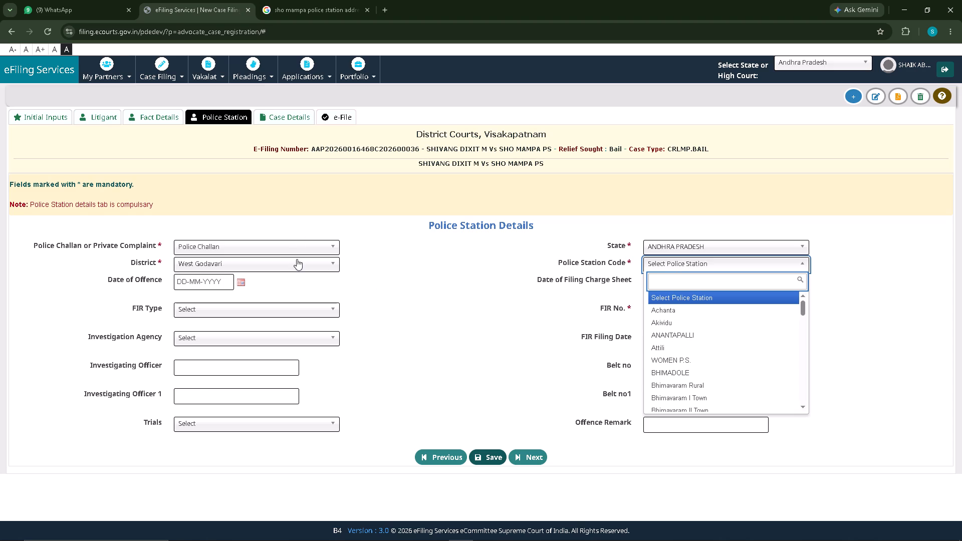
Change the police station district back to Visakapatnam.
{"action": "left_click", "coordinate": [297, 259]}
{"action": "scroll", "coordinate": [240, 335], "scroll_direction": "down", "scroll_amount": 8}
{"action": "left_click", "coordinate": [217, 382]}
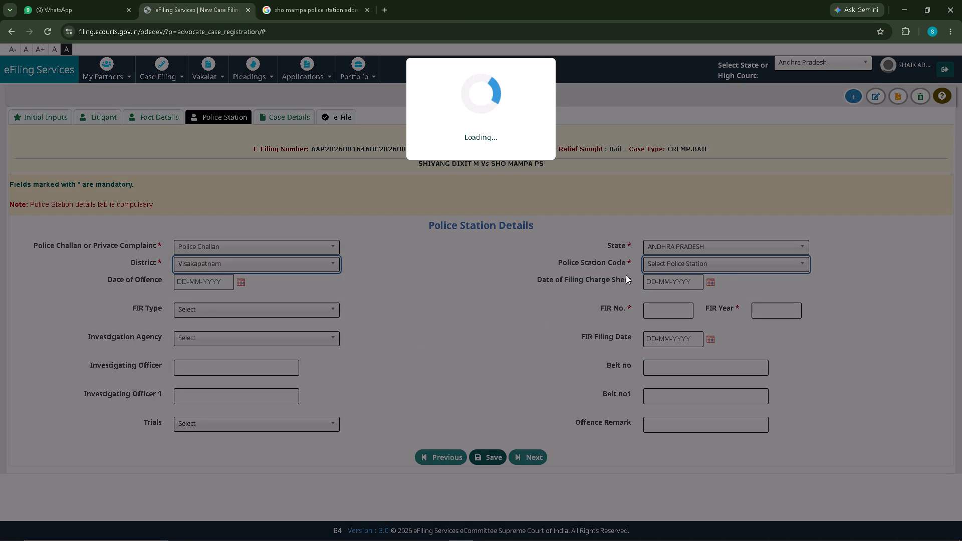
Search Visakapatnam's police station codes for "MAM" and select MAMPA as the police station.
{"action": "left_click", "coordinate": [663, 262]}
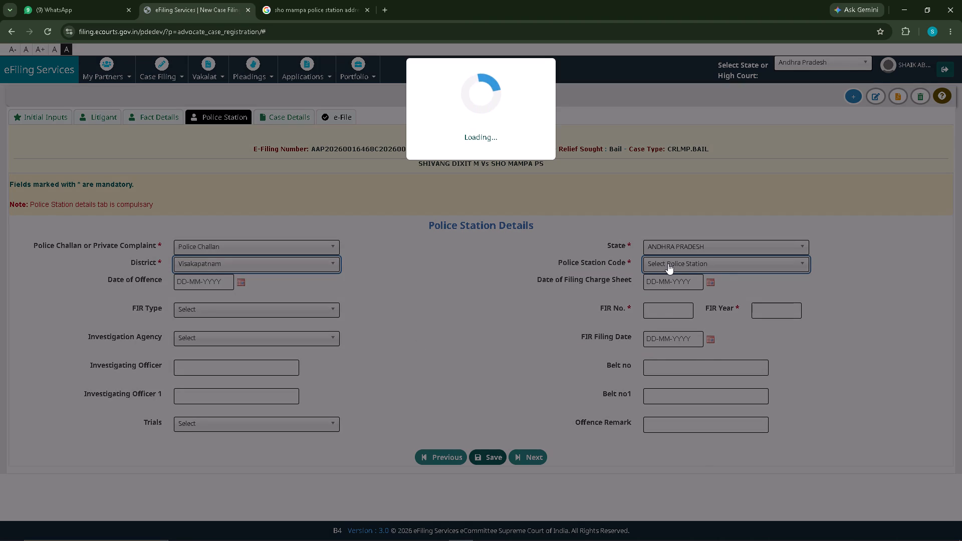
{"action": "left_click", "coordinate": [668, 263]}
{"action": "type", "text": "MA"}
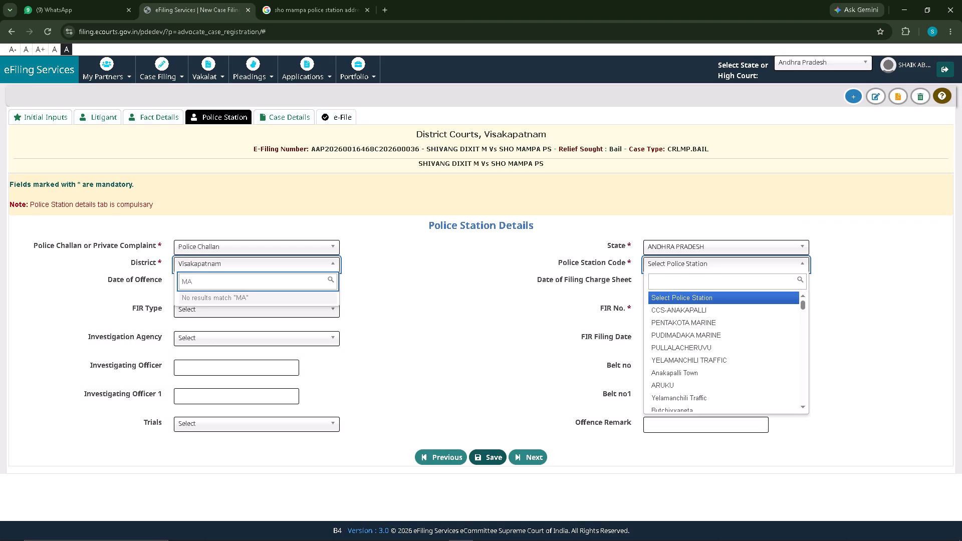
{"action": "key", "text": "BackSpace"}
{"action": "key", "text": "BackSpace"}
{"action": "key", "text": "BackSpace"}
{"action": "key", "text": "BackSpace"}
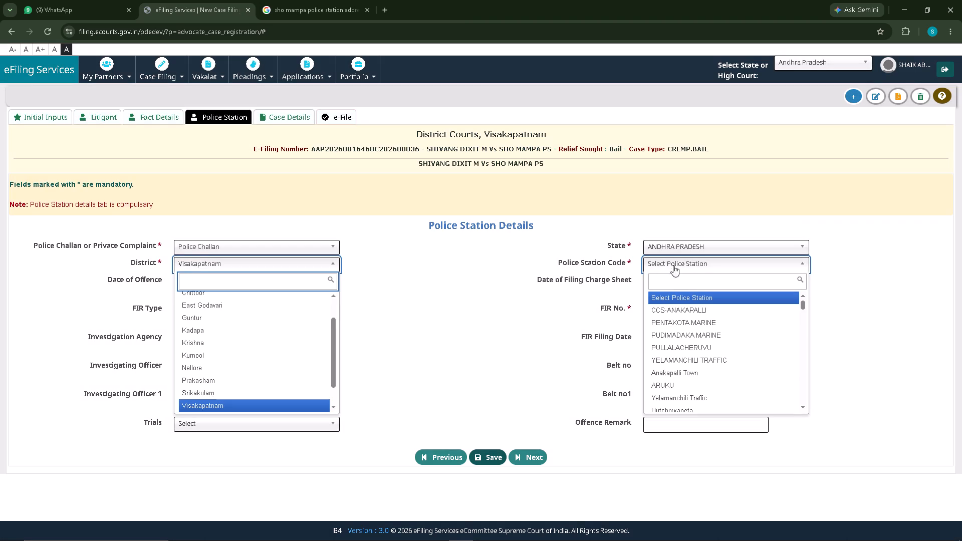
{"action": "left_click", "coordinate": [695, 280]}
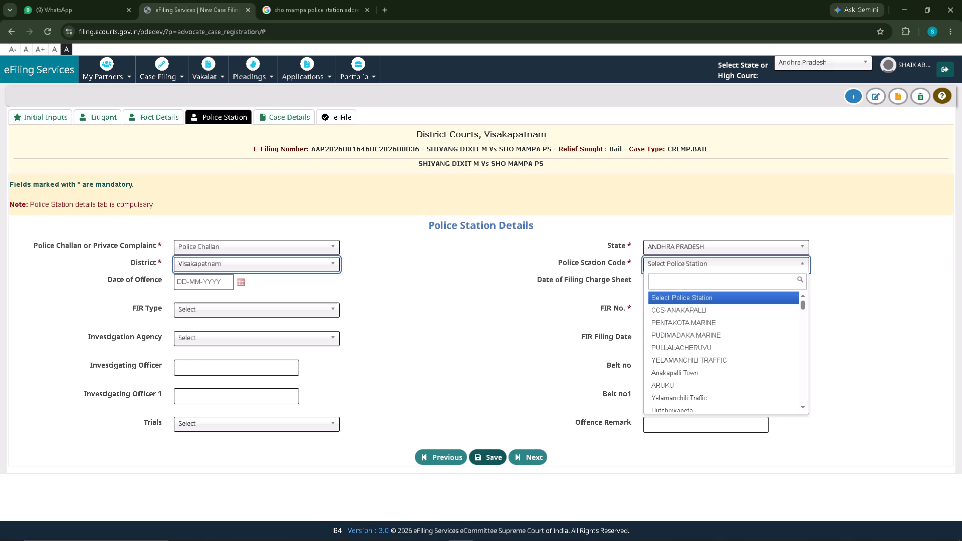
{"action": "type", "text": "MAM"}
{"action": "double_click", "coordinate": [683, 284]}
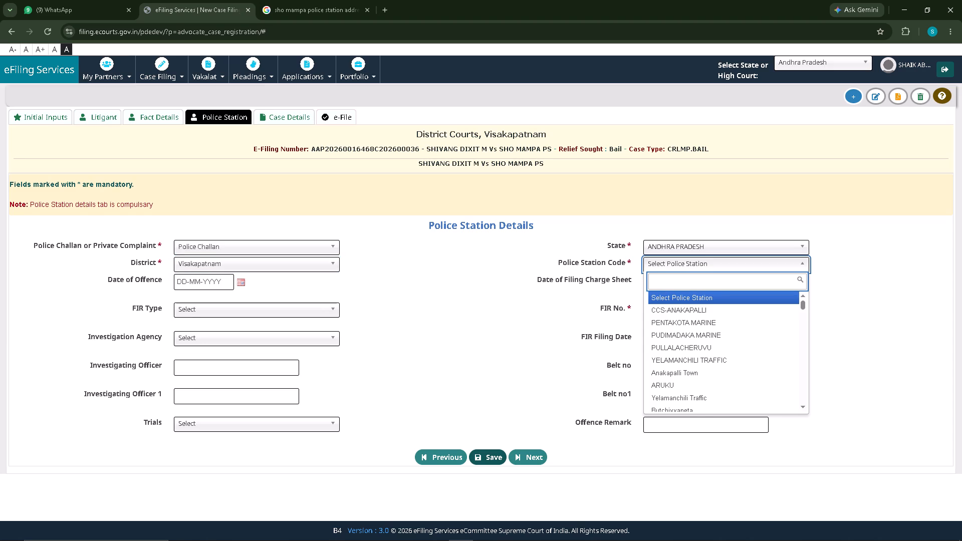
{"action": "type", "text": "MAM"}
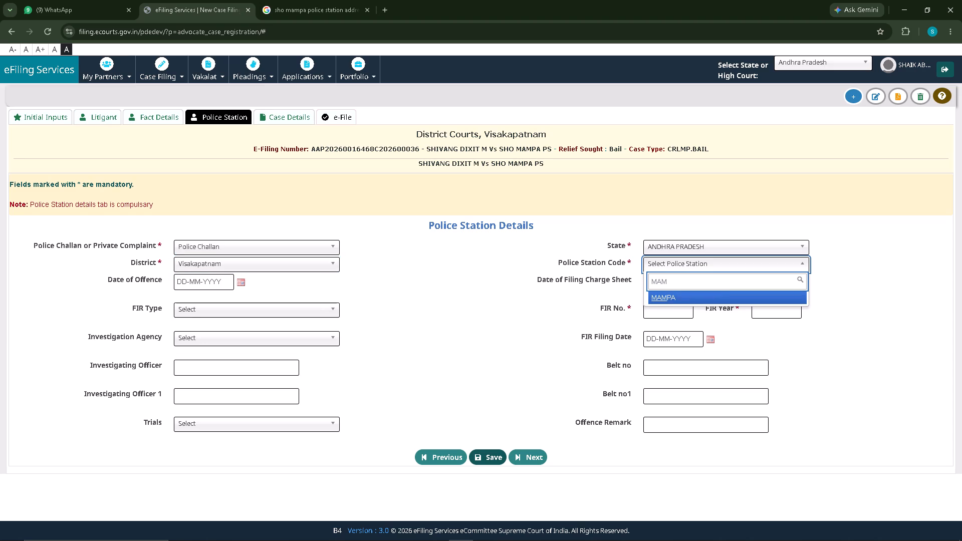
{"action": "left_click", "coordinate": [657, 298]}
Enter FIR number 06 and FIR year 2026, and save the police station details.
{"action": "left_click", "coordinate": [657, 306]}
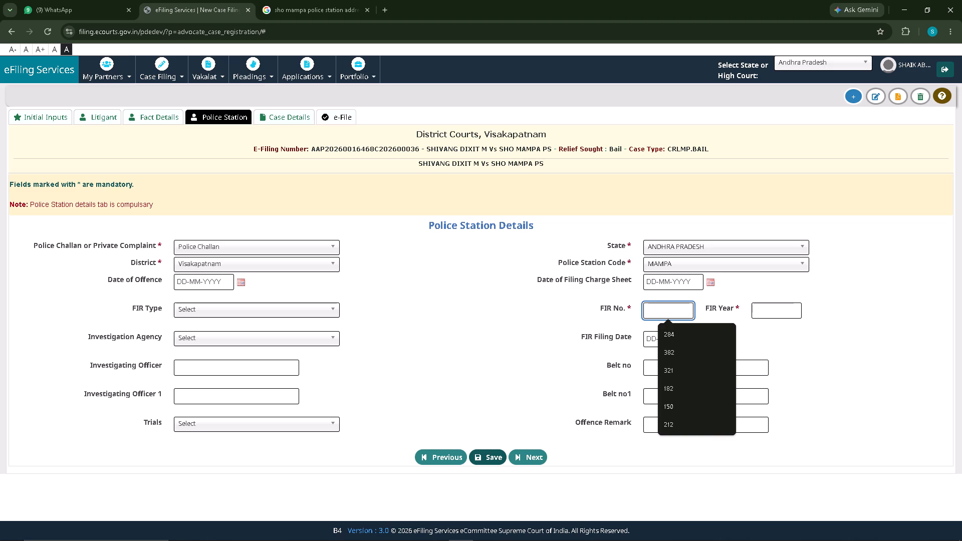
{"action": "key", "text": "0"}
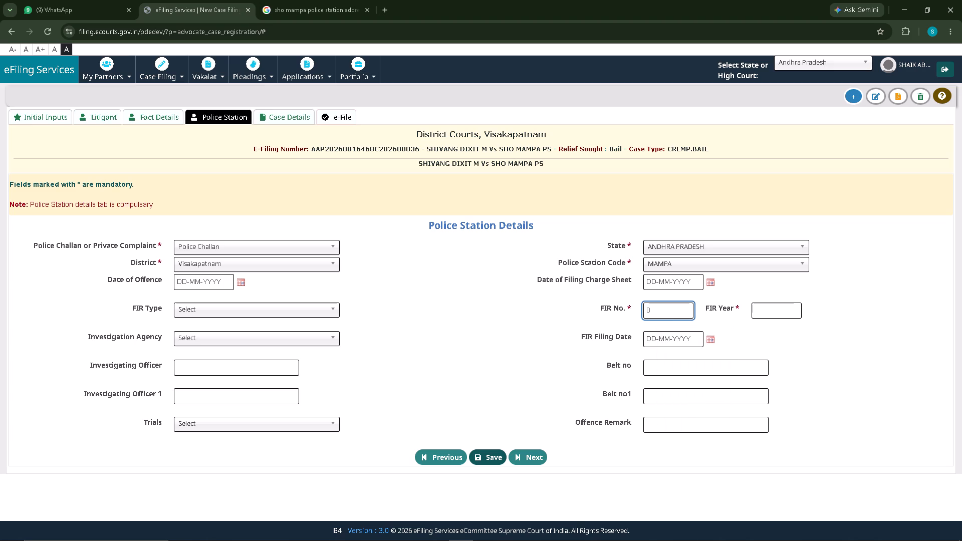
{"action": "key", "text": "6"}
{"action": "key", "text": "Tab"}
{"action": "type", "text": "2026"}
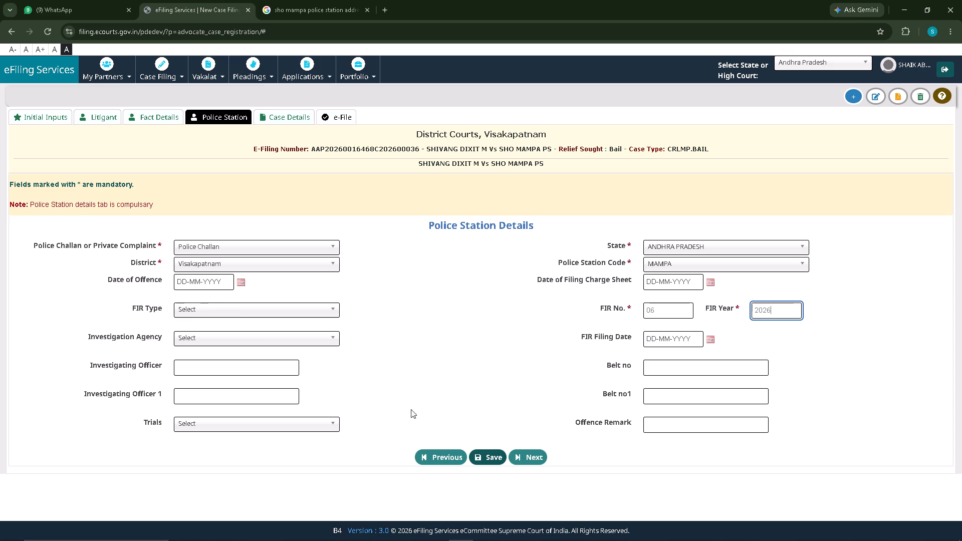
{"action": "left_click", "coordinate": [494, 454]}
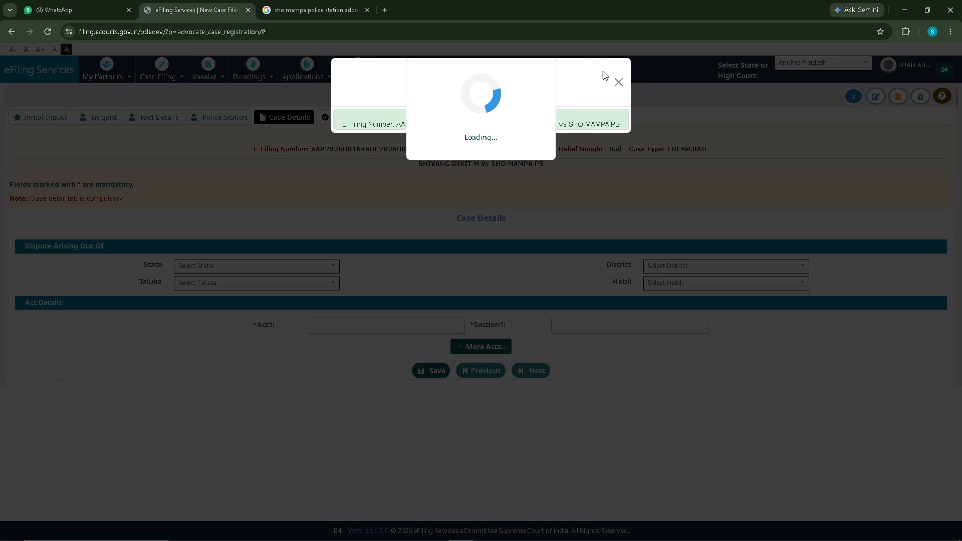
{"action": "left_click", "coordinate": [616, 81]}
Search for "NARCO" as the first act and choose the 1985 Narcotic Drugs and Psychotropic Substances Act.
{"action": "left_click", "coordinate": [342, 326]}
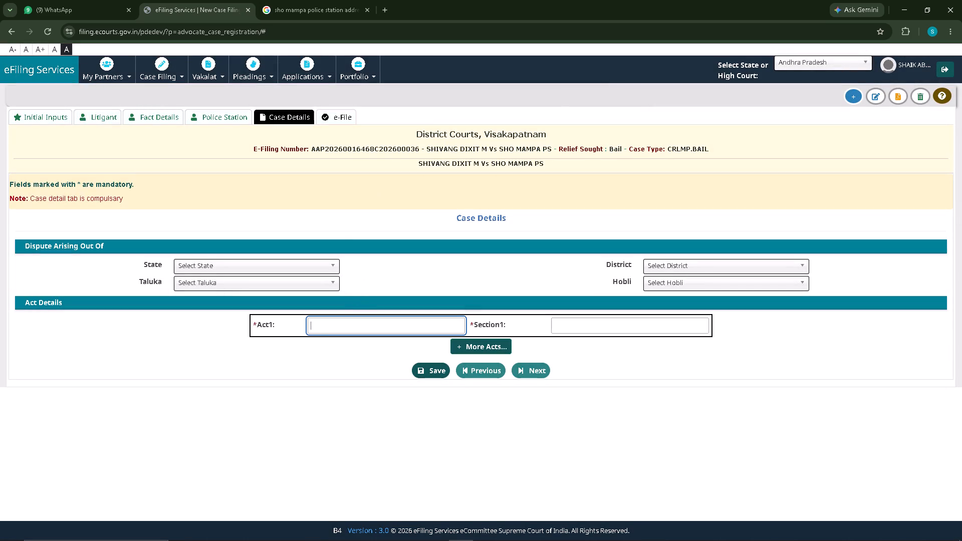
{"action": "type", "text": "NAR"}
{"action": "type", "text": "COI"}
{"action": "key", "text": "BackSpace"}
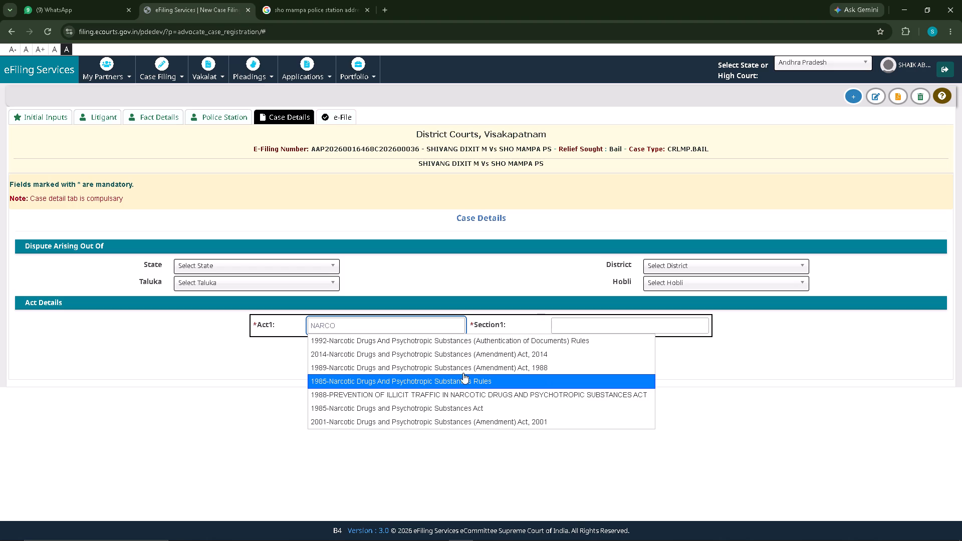
{"action": "left_click", "coordinate": [409, 405]}
Copy the sections "20 (b) (ii) (C), 25 r/w 8(C)" from the Word bail petition into Section1 of the eFiling form.
{"action": "left_click", "coordinate": [582, 330]}
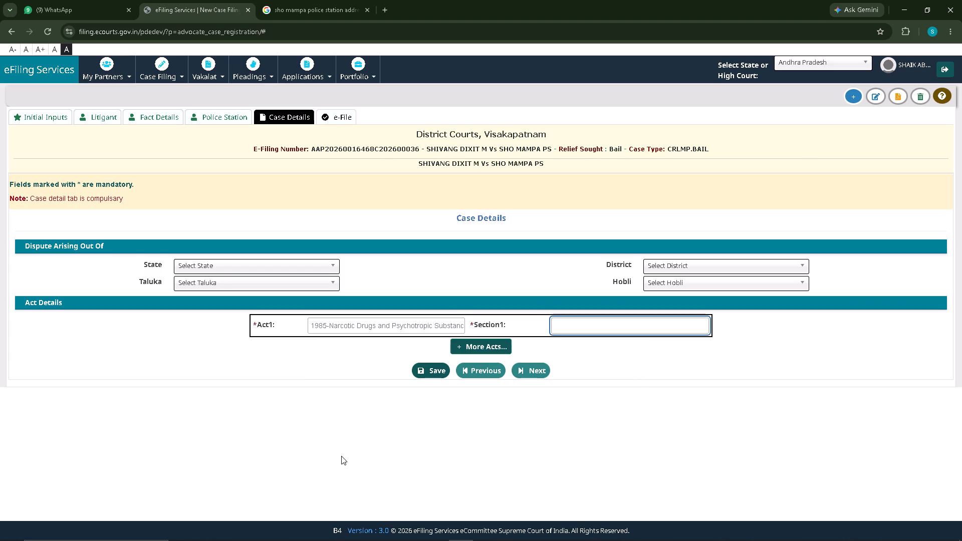
{"action": "left_click", "coordinate": [435, 535]}
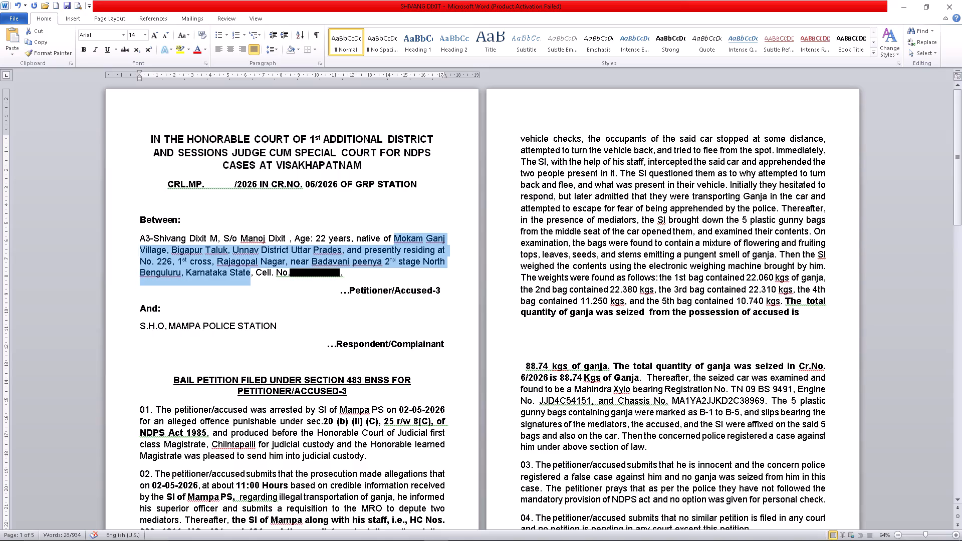
{"action": "left_click_drag", "start_coordinate": [323, 422], "coordinate": [379, 421]}
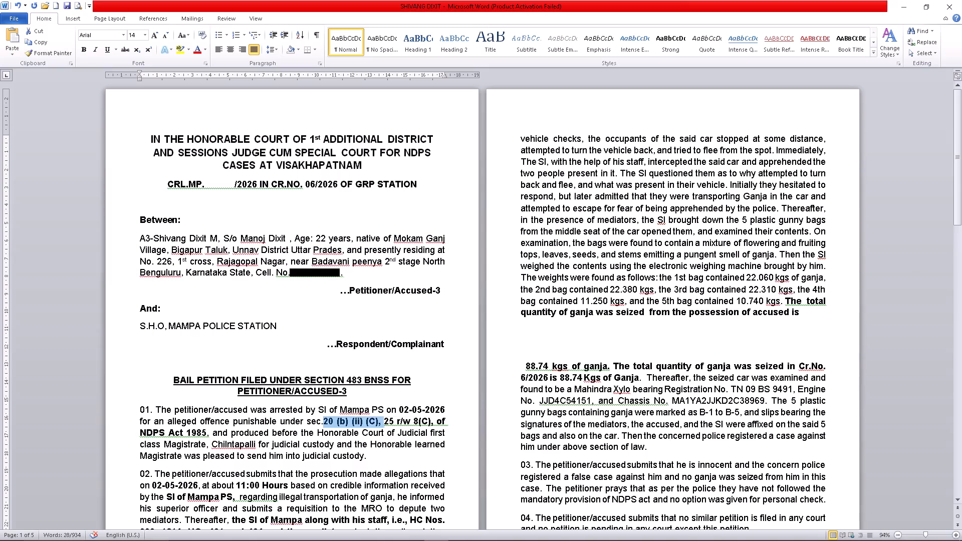
{"action": "left_click_drag", "start_coordinate": [379, 421], "coordinate": [431, 421]}
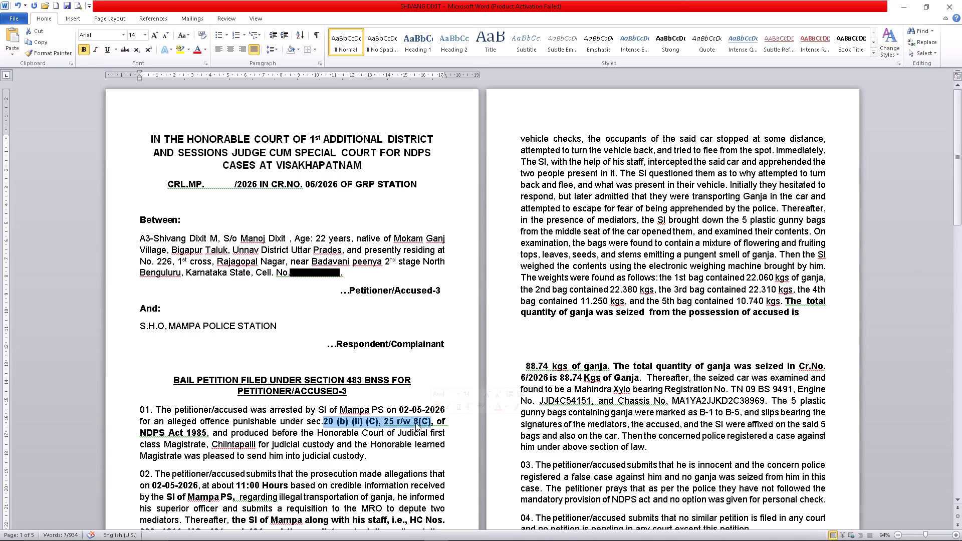
{"action": "right_click", "coordinate": [415, 423]}
{"action": "left_click", "coordinate": [435, 277]}
{"action": "left_click", "coordinate": [460, 530]}
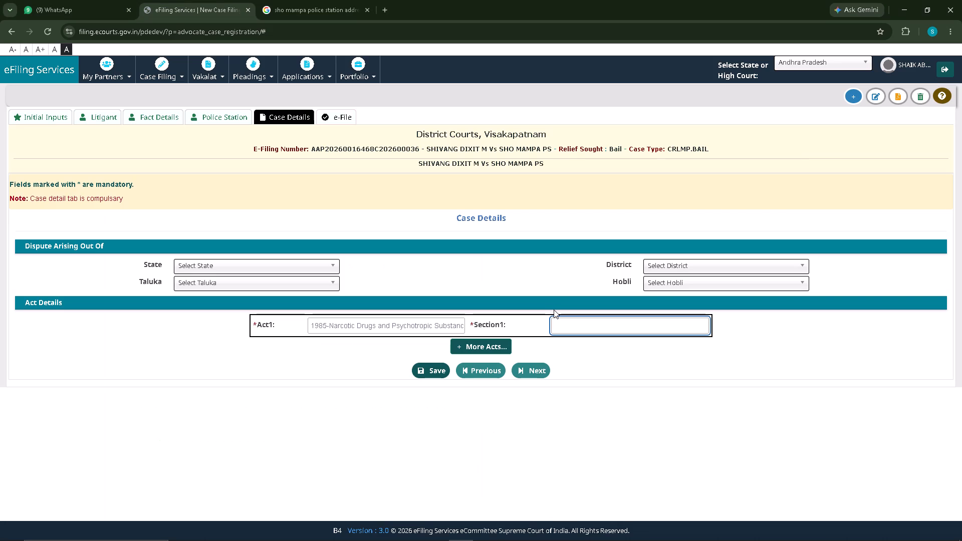
{"action": "key", "text": "ctrl+v"}
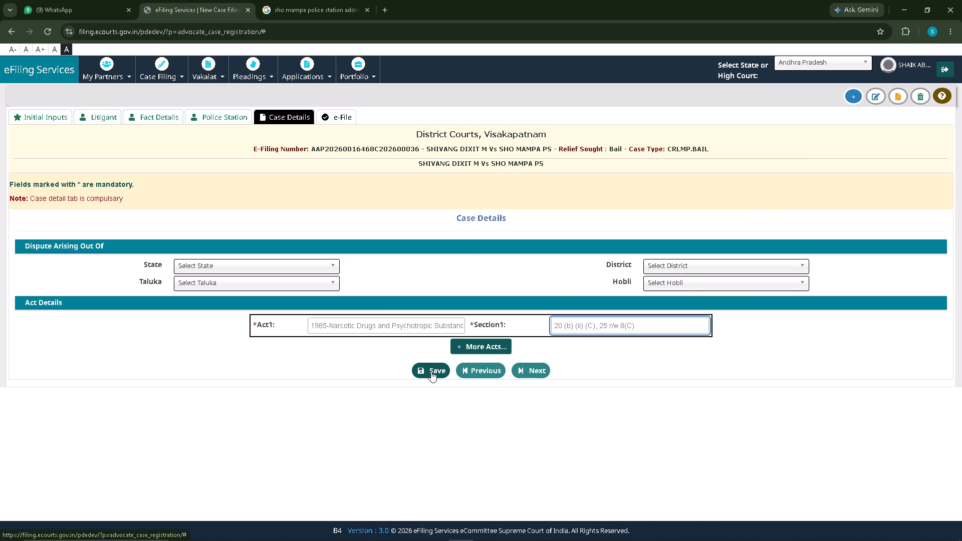
Save the case details and proceed to the e-File summary.
{"action": "left_click", "coordinate": [431, 371]}
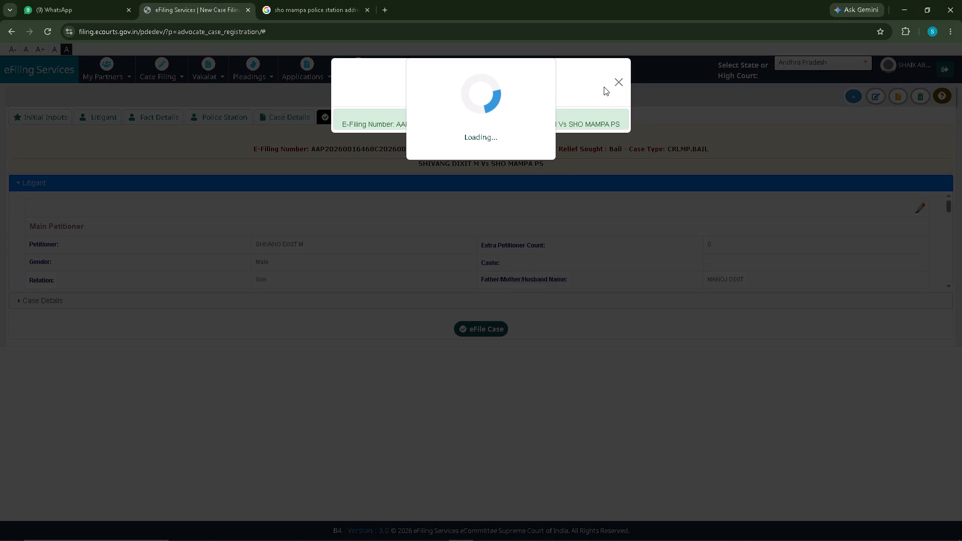
{"action": "left_click", "coordinate": [619, 82]}
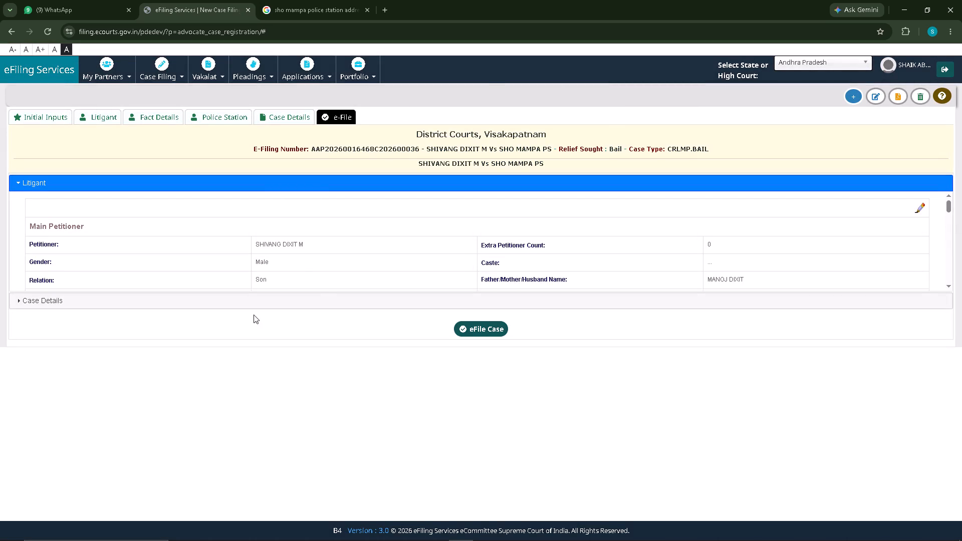
Review the Case Details summary, including the act and section entries.
{"action": "left_click", "coordinate": [277, 297]}
{"action": "scroll", "coordinate": [306, 274], "scroll_direction": "down", "scroll_amount": 14}
{"action": "scroll", "coordinate": [314, 272], "scroll_direction": "up", "scroll_amount": 2}
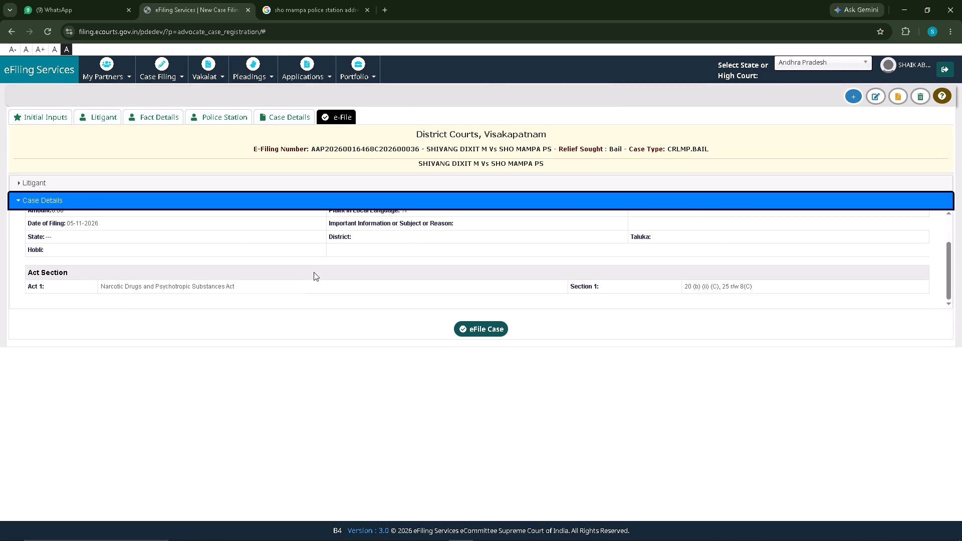
{"action": "scroll", "coordinate": [314, 272], "scroll_direction": "up", "scroll_amount": 9}
{"action": "left_click", "coordinate": [303, 200]}
Review the Litigant summary, checking the main petitioner's and main respondent's details.
{"action": "left_click", "coordinate": [285, 181]}
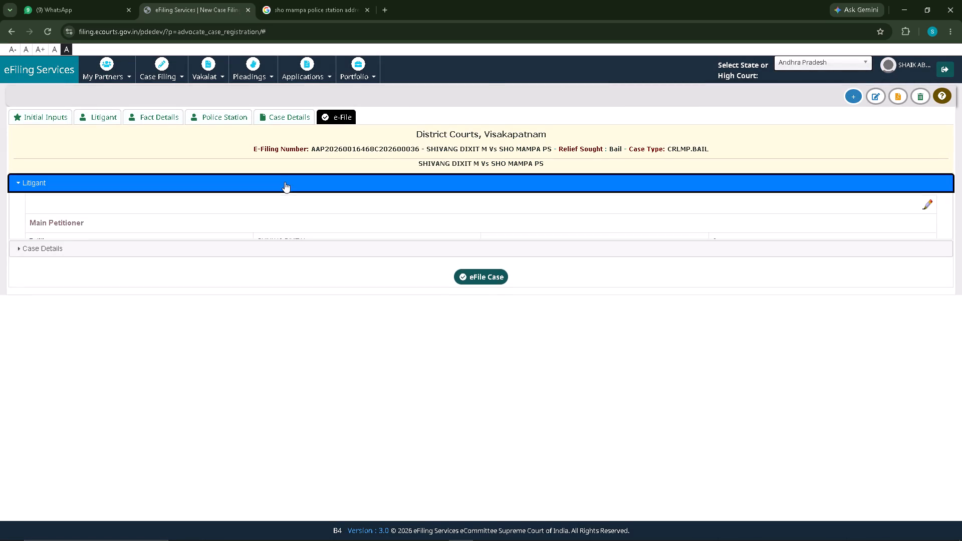
{"action": "scroll", "coordinate": [306, 273], "scroll_direction": "down", "scroll_amount": 7}
{"action": "scroll", "coordinate": [308, 267], "scroll_direction": "up", "scroll_amount": 1}
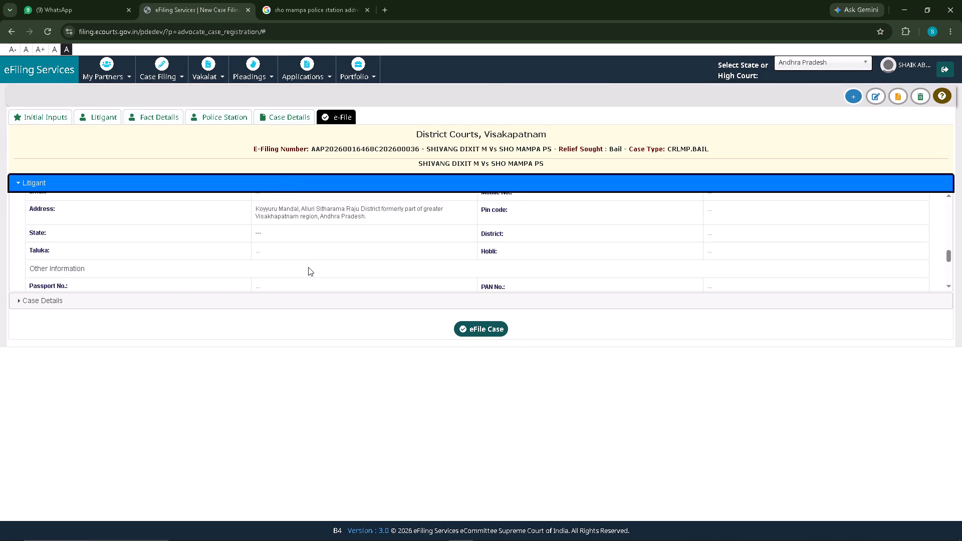
{"action": "scroll", "coordinate": [308, 267], "scroll_direction": "down", "scroll_amount": 10}
{"action": "scroll", "coordinate": [308, 267], "scroll_direction": "up", "scroll_amount": 9}
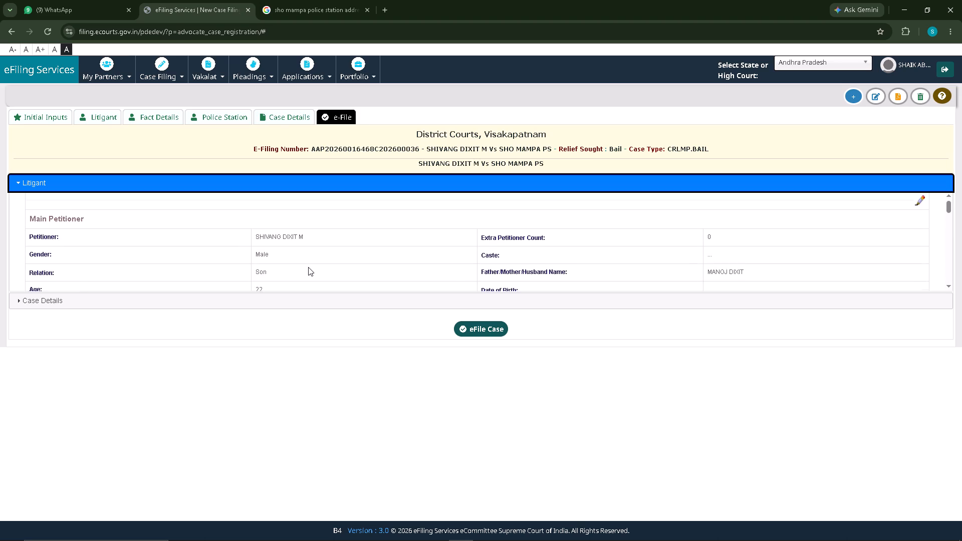
{"action": "scroll", "coordinate": [308, 267], "scroll_direction": "up", "scroll_amount": 4}
{"action": "scroll", "coordinate": [309, 265], "scroll_direction": "down", "scroll_amount": 3}
{"action": "scroll", "coordinate": [395, 255], "scroll_direction": "down", "scroll_amount": 4}
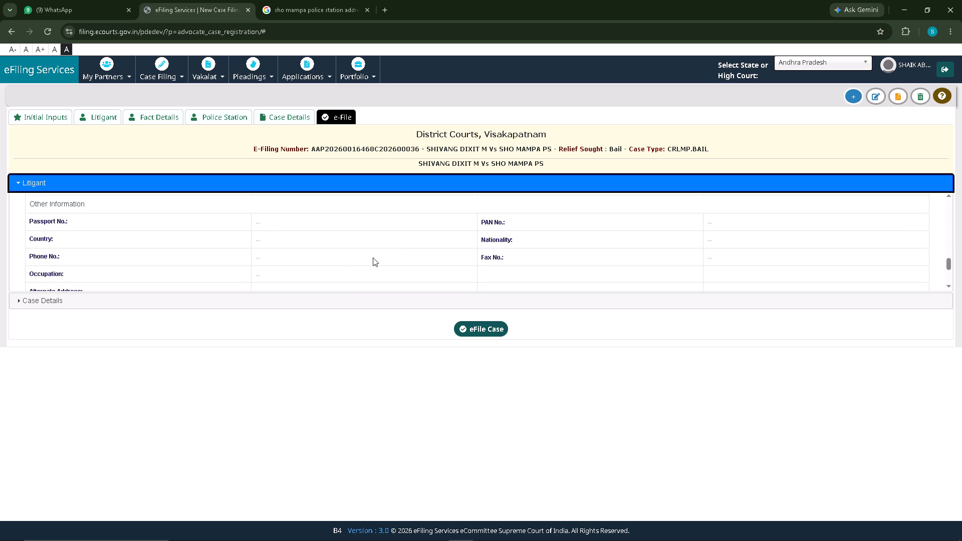
{"action": "scroll", "coordinate": [325, 253], "scroll_direction": "down", "scroll_amount": 6}
{"action": "scroll", "coordinate": [324, 253], "scroll_direction": "up", "scroll_amount": 3}
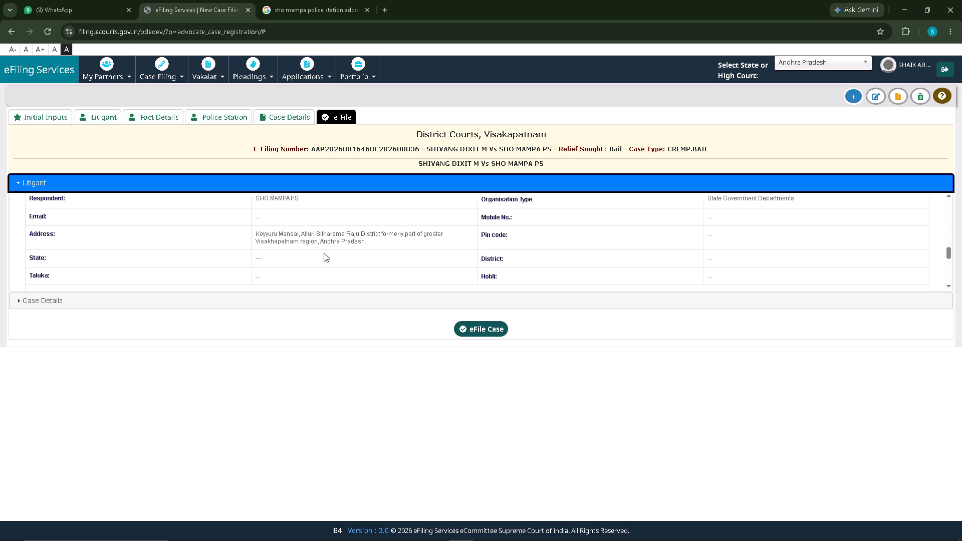
{"action": "scroll", "coordinate": [324, 253], "scroll_direction": "down", "scroll_amount": 1}
{"action": "scroll", "coordinate": [324, 253], "scroll_direction": "up", "scroll_amount": 1}
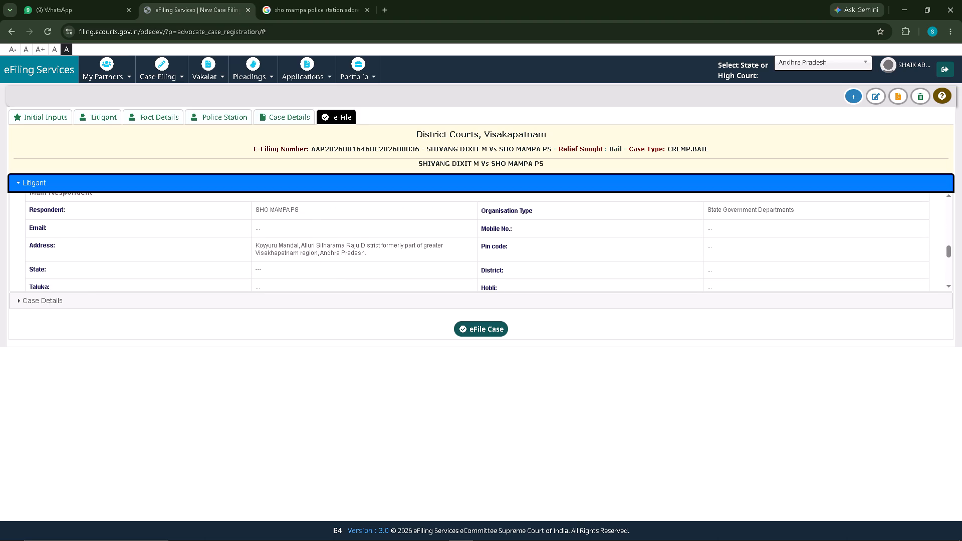
{"action": "scroll", "coordinate": [324, 253], "scroll_direction": "up", "scroll_amount": 2}
{"action": "scroll", "coordinate": [324, 253], "scroll_direction": "down", "scroll_amount": 2}
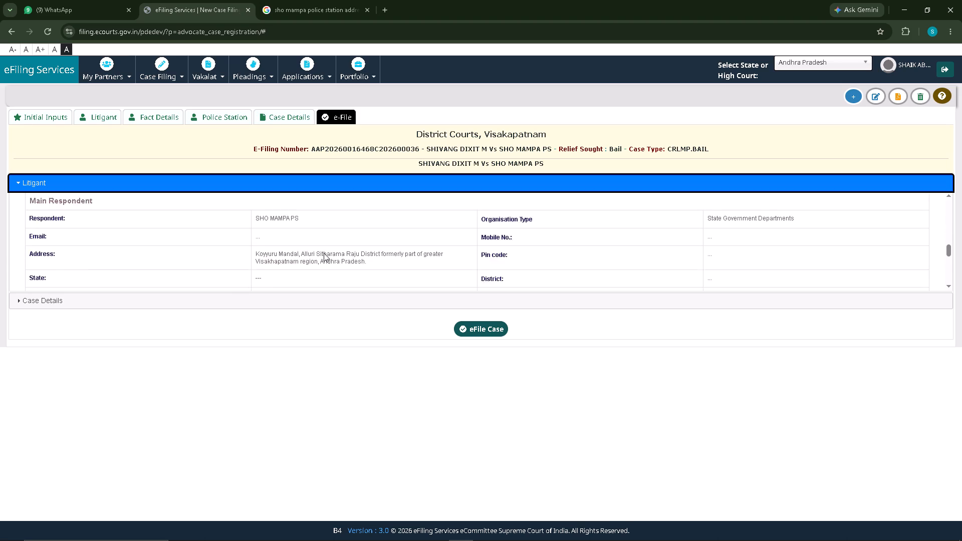
E-file the bail case against SHO MAMPA PS, confirming its final submission and dismissing the resulting notice.
{"action": "scroll", "coordinate": [324, 253], "scroll_direction": "down", "scroll_amount": 3}
{"action": "scroll", "coordinate": [376, 280], "scroll_direction": "down", "scroll_amount": 5}
{"action": "left_click", "coordinate": [472, 330]}
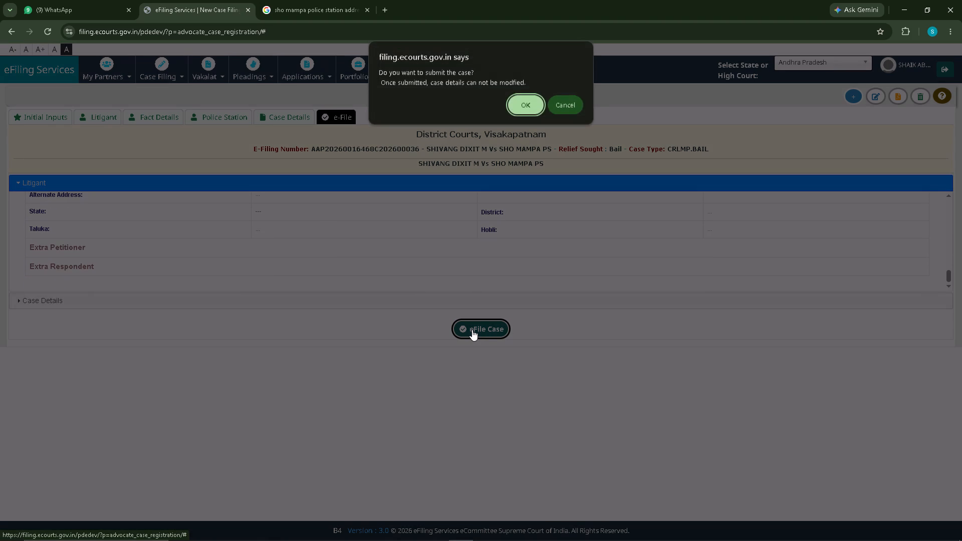
{"action": "left_click", "coordinate": [521, 106]}
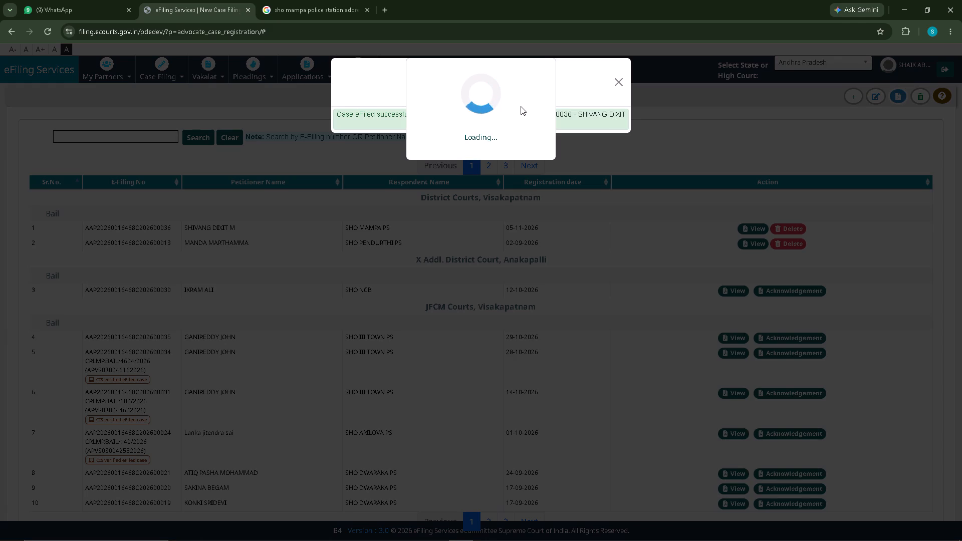
{"action": "left_click", "coordinate": [617, 75]}
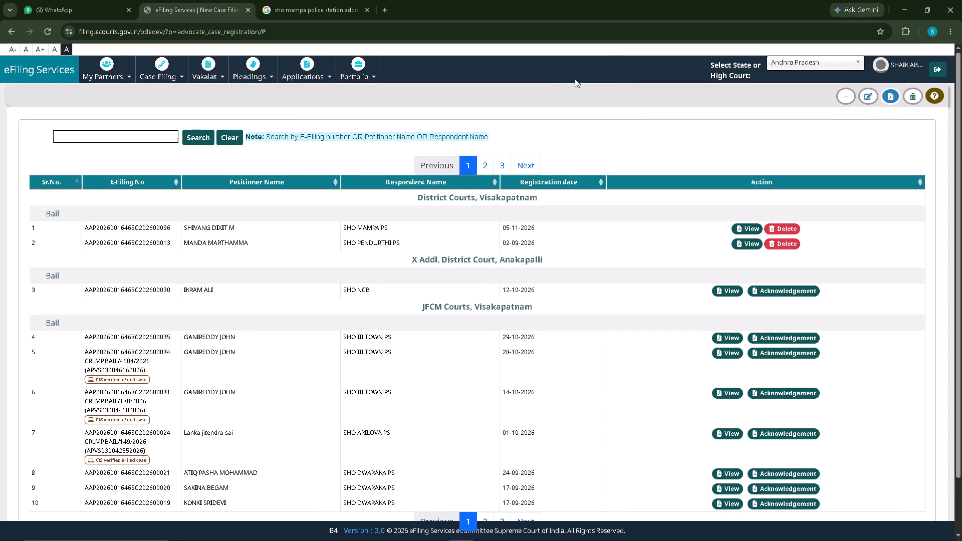
Start a pleadings upload for a new case, choosing the just-filed CRLMP.BAIL case against SHO MAMPA PS as the e-Filing number.
{"action": "left_click", "coordinate": [252, 72]}
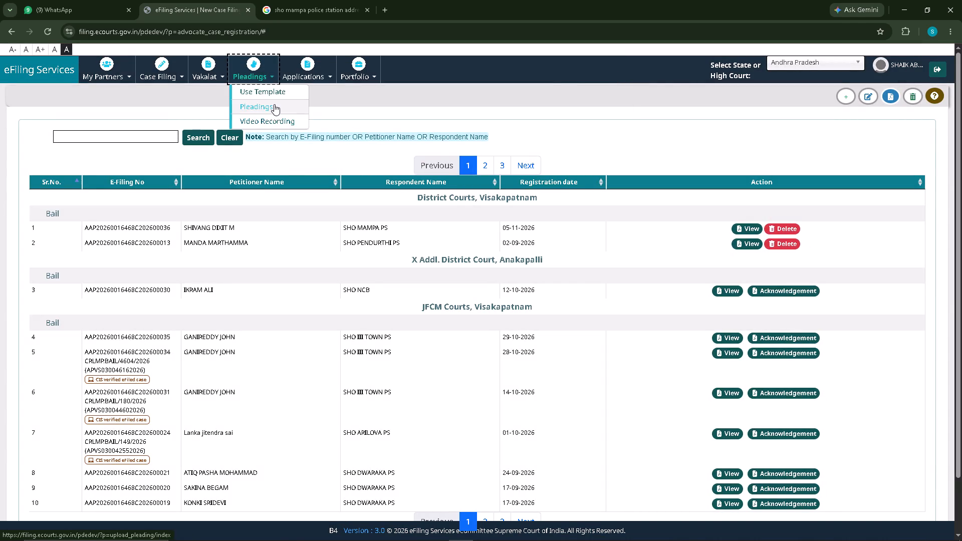
{"action": "left_click", "coordinate": [274, 104]}
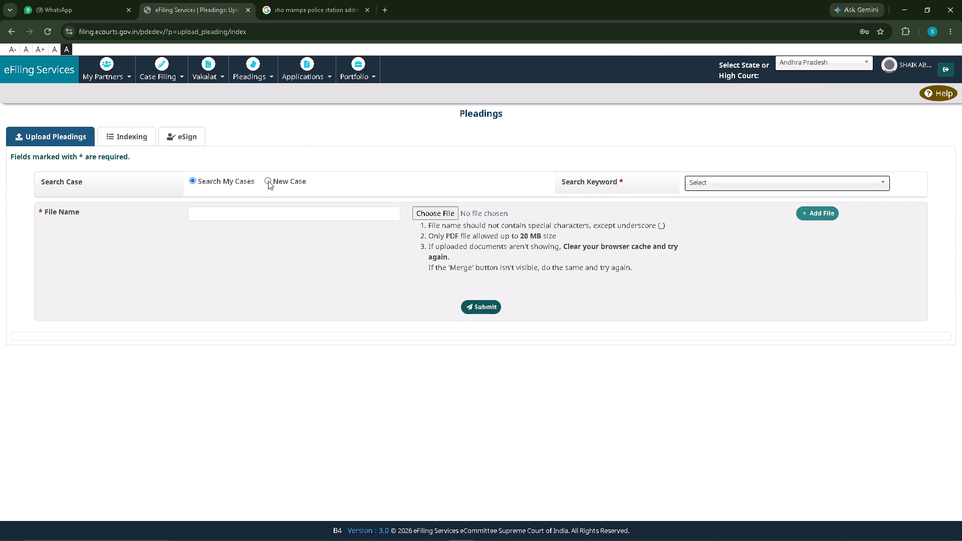
{"action": "left_click", "coordinate": [268, 181]}
{"action": "left_click", "coordinate": [712, 186]}
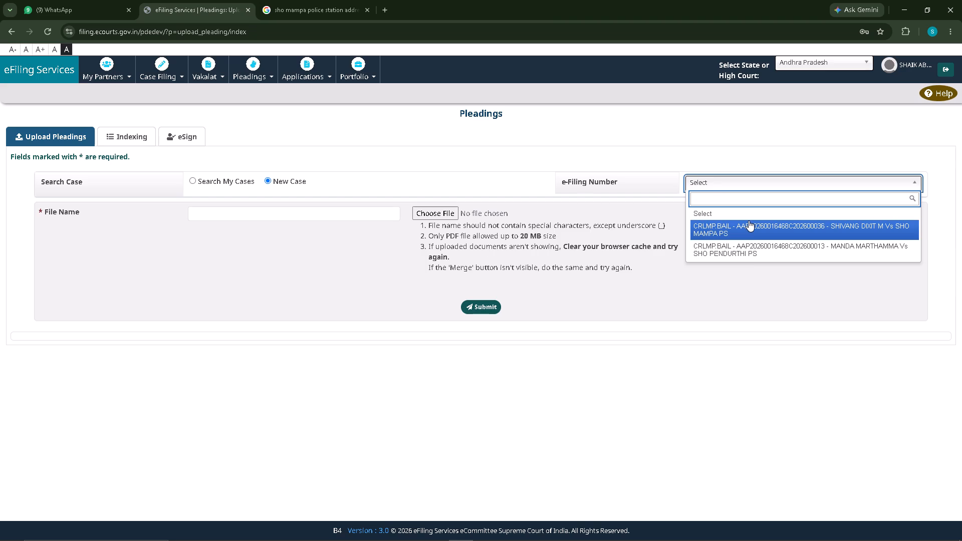
{"action": "left_click", "coordinate": [749, 222]}
Enter the main petitioner's name as the file name for the pleading.
{"action": "left_click", "coordinate": [293, 262]}
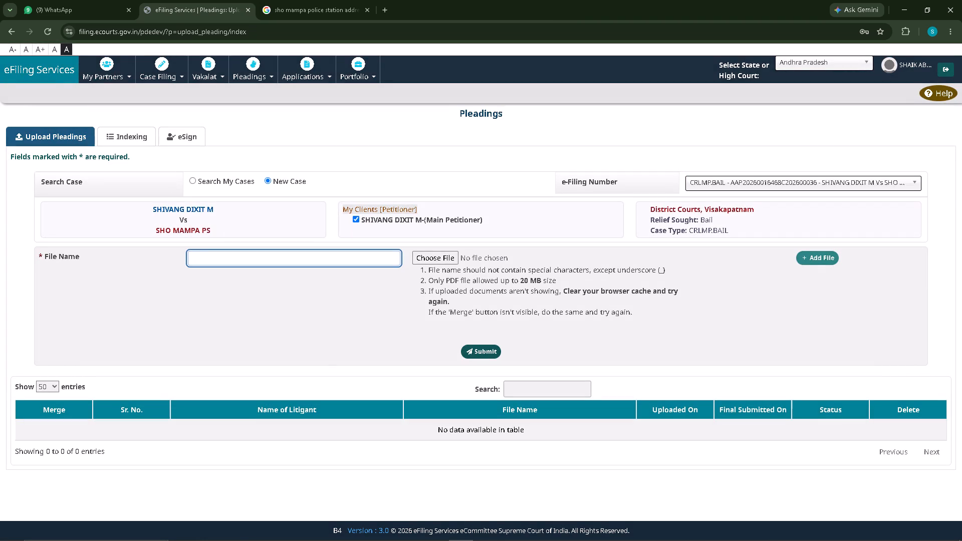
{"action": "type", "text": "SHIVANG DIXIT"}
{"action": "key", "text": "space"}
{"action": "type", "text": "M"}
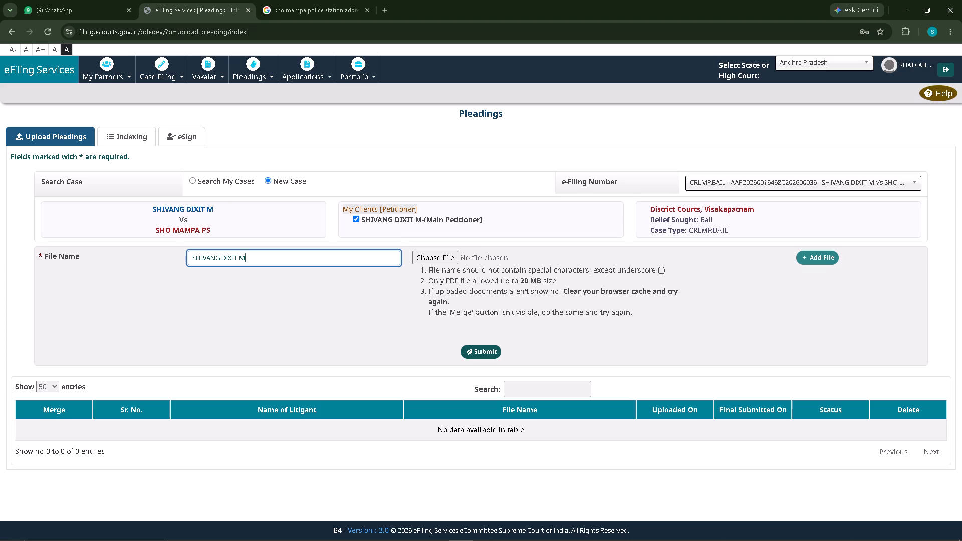
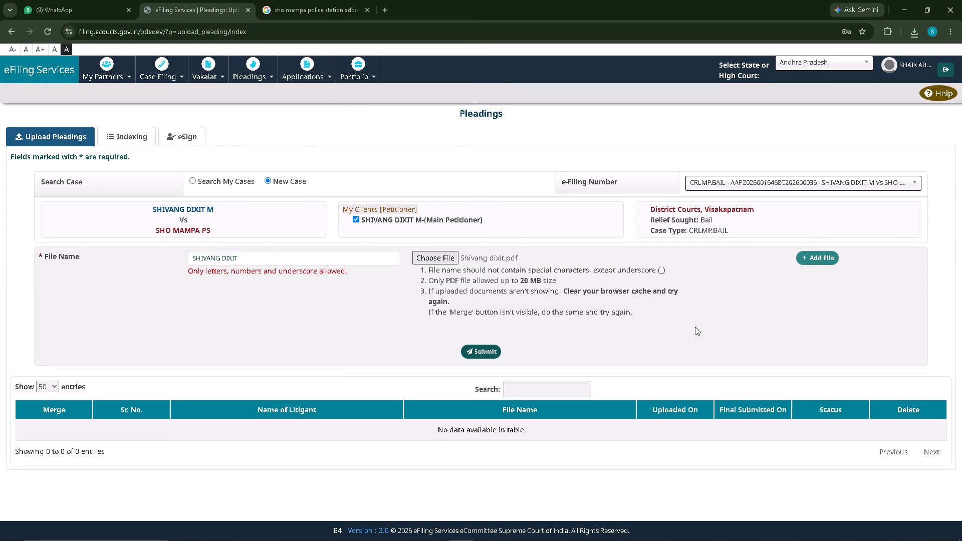
Add the selected petition PDF to the bail case's pleading upload for the main petitioner.
{"action": "left_click", "coordinate": [823, 261]}
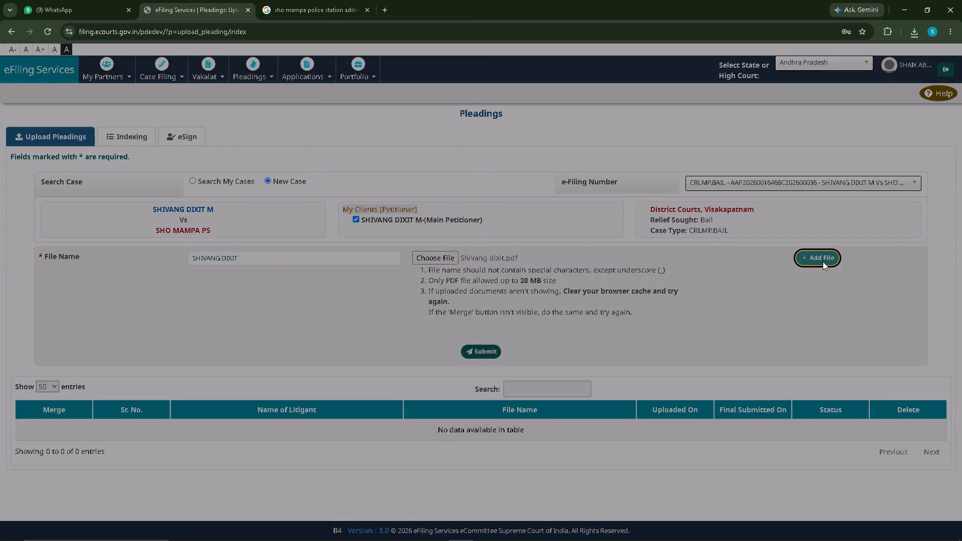
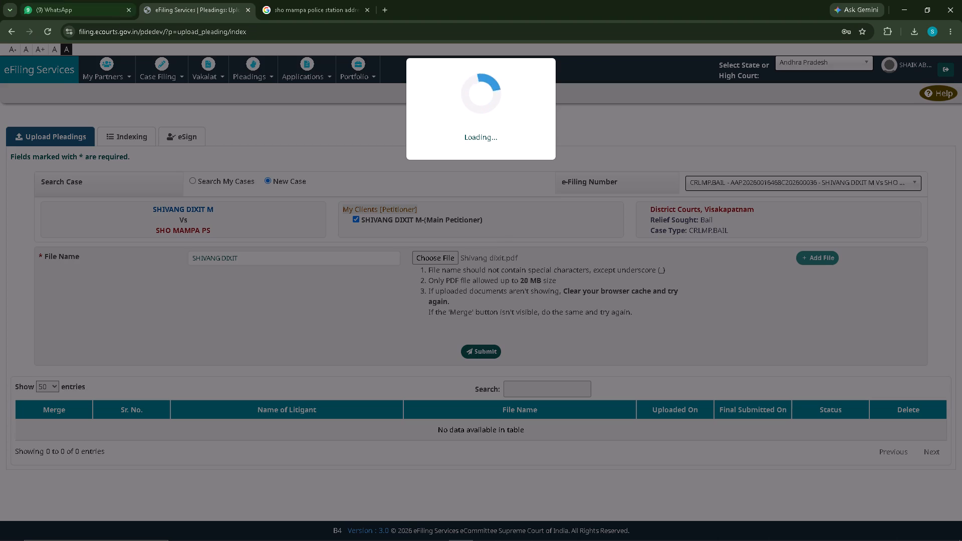
Reload the pleadings upload page and check the Mampa bail case's document status in the dashboard's draft pleadings.
{"action": "left_click", "coordinate": [49, 30]}
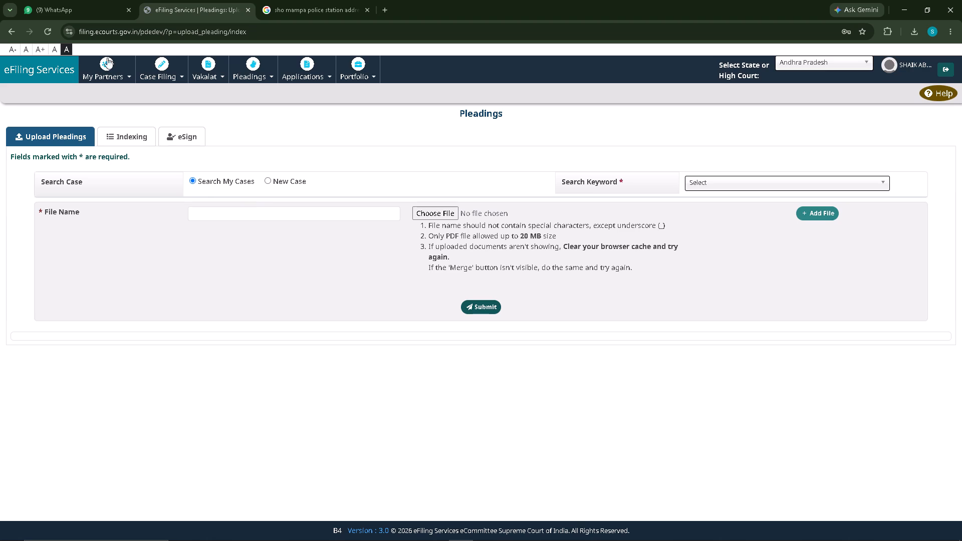
{"action": "left_click", "coordinate": [41, 76]}
{"action": "left_click", "coordinate": [106, 145]}
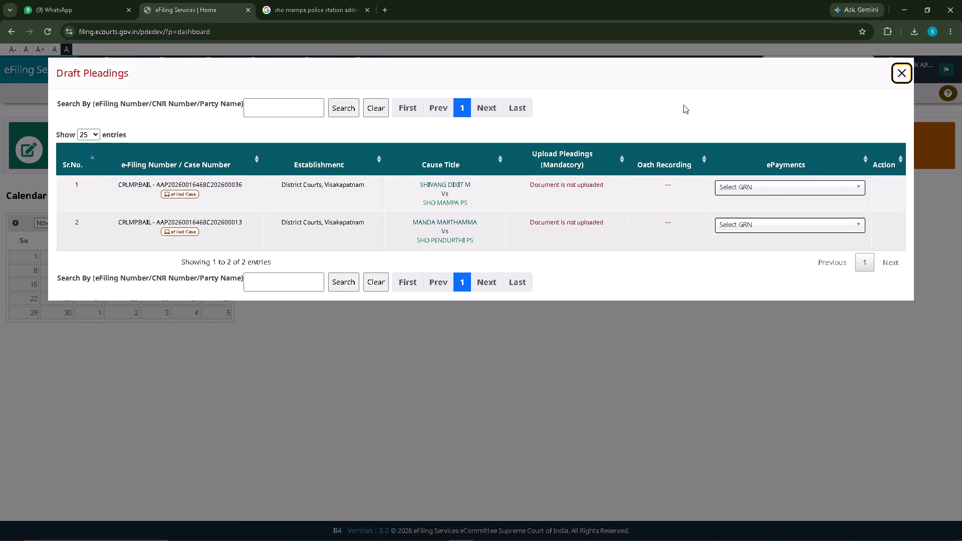
{"action": "left_click", "coordinate": [901, 77]}
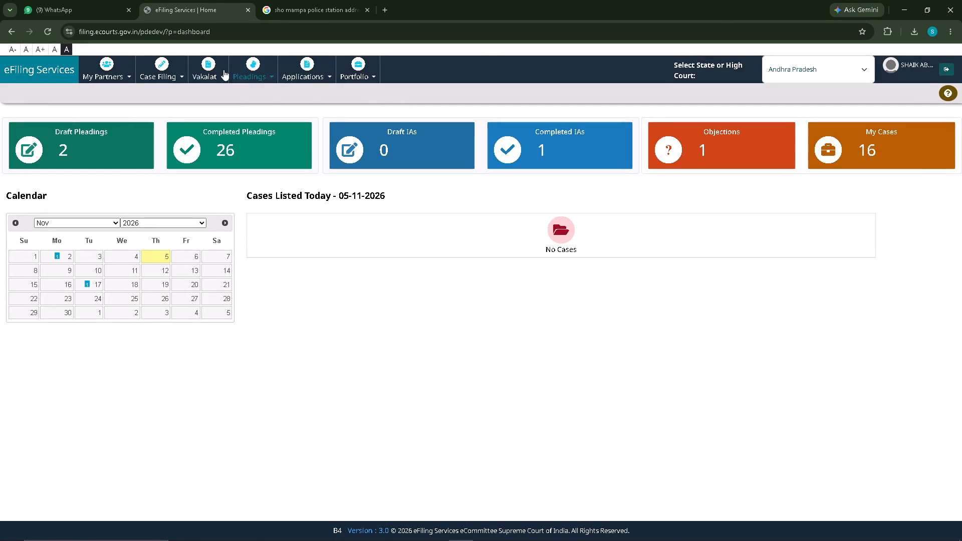
Open the pleadings upload form for a new case and select the CRLMP.BAIL e-filing against SHO MAMPA PS.
{"action": "left_click", "coordinate": [256, 72]}
{"action": "left_click", "coordinate": [285, 108]}
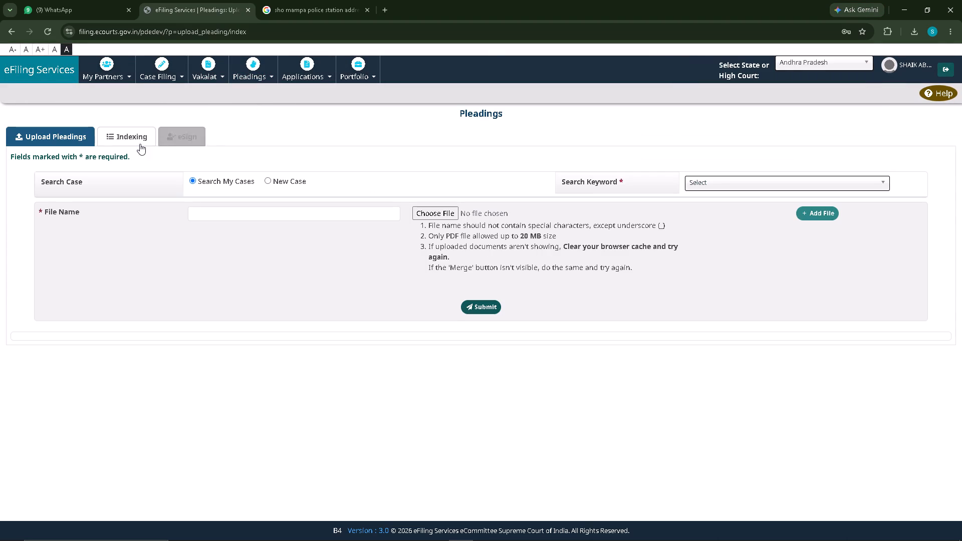
{"action": "left_click", "coordinate": [278, 178]}
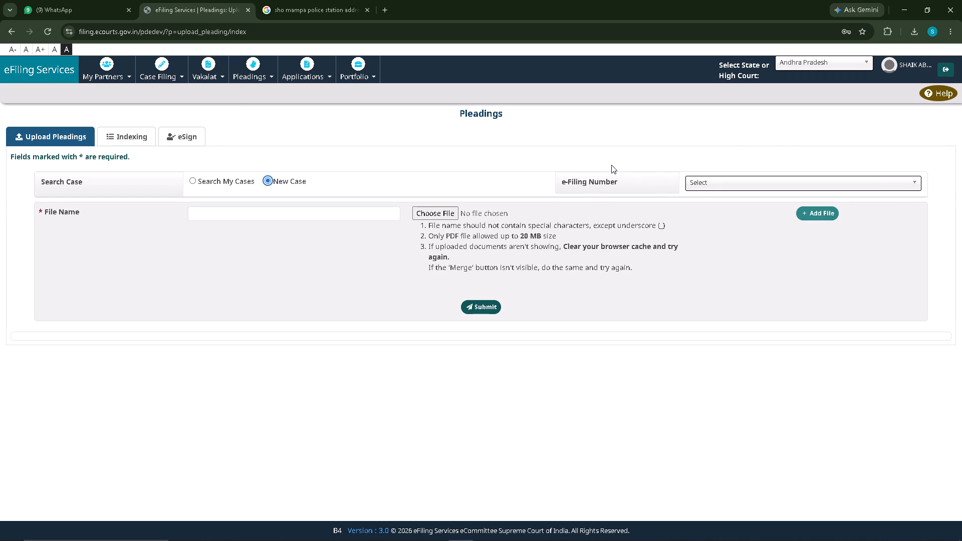
{"action": "left_click", "coordinate": [709, 180]}
{"action": "left_click", "coordinate": [736, 228]}
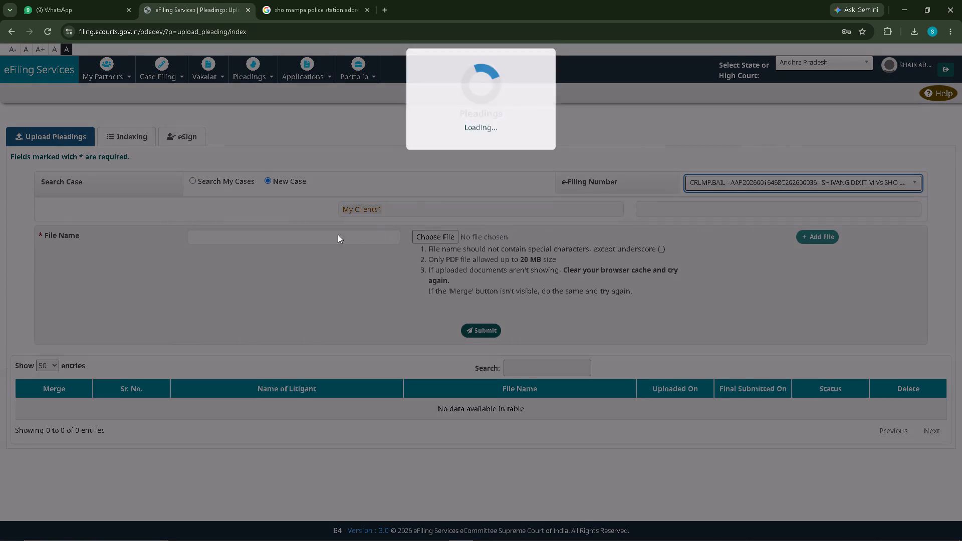
Enter the petitioner's name without the trailing initial as the pleading's file name.
{"action": "left_click", "coordinate": [268, 254]}
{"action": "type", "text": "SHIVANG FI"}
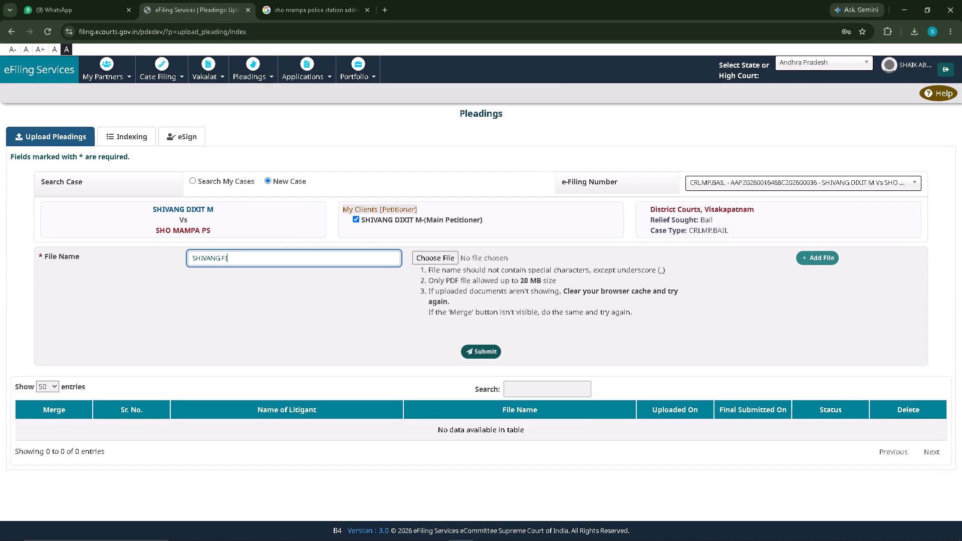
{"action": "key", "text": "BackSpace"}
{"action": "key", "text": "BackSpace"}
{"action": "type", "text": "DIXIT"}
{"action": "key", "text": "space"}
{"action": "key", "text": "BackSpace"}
Choose the PDF named after the petitioner from the Downloads folder as the pleading file.
{"action": "left_click", "coordinate": [434, 252]}
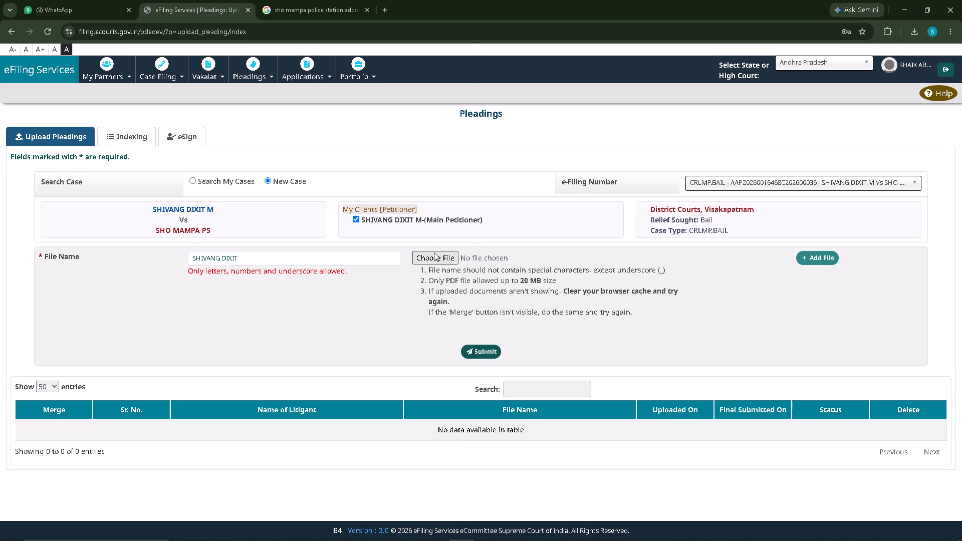
{"action": "left_click", "coordinate": [155, 83]}
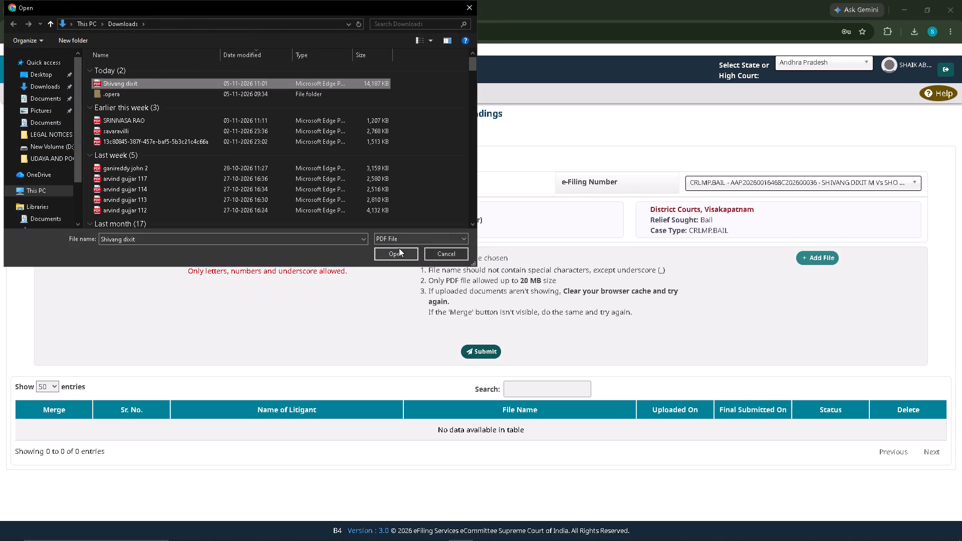
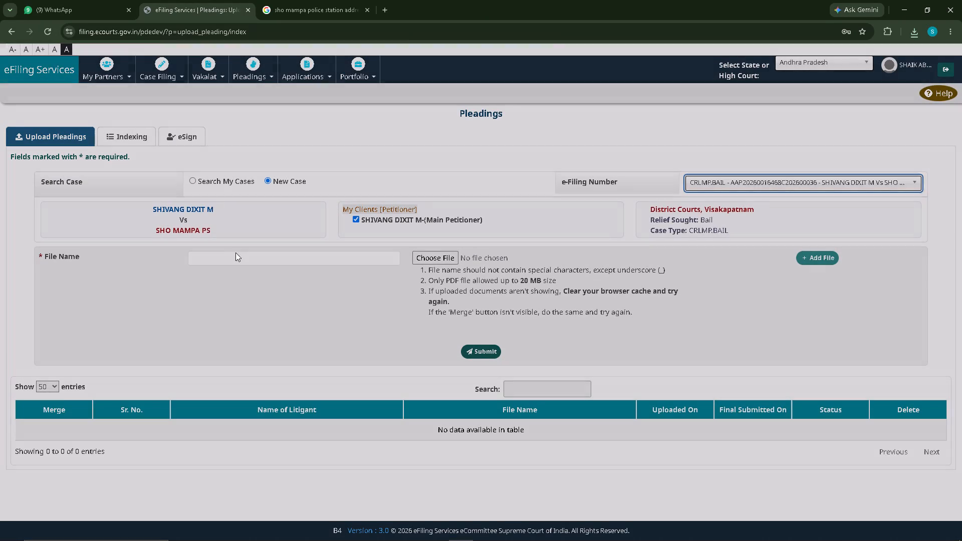
Enter the petitioner's name in capitals, without the trailing initial, as the pleading's file name.
{"action": "left_click", "coordinate": [225, 257]}
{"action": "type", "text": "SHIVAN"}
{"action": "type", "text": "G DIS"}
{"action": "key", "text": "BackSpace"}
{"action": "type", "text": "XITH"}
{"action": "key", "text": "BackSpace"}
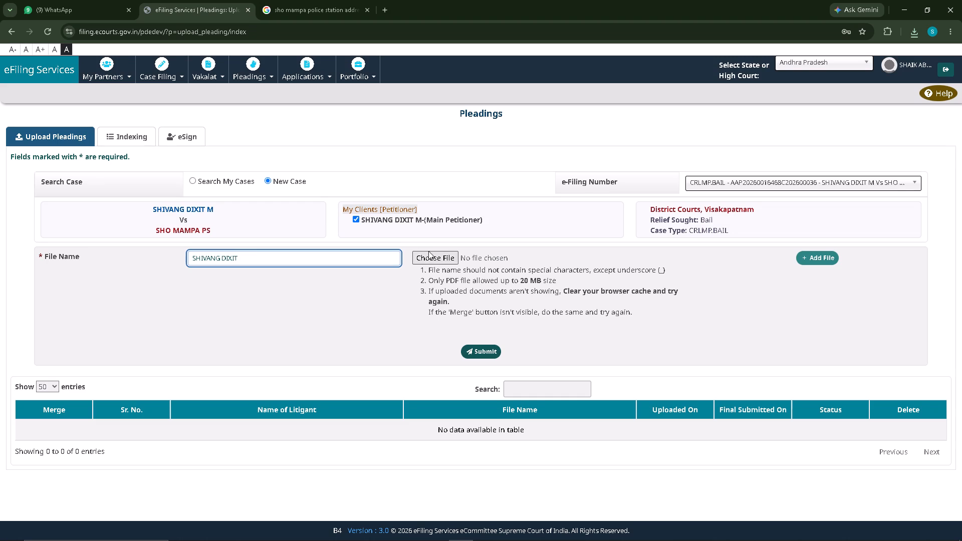
Open the file selection for the pleading's PDF document.
{"action": "left_click", "coordinate": [429, 259]}
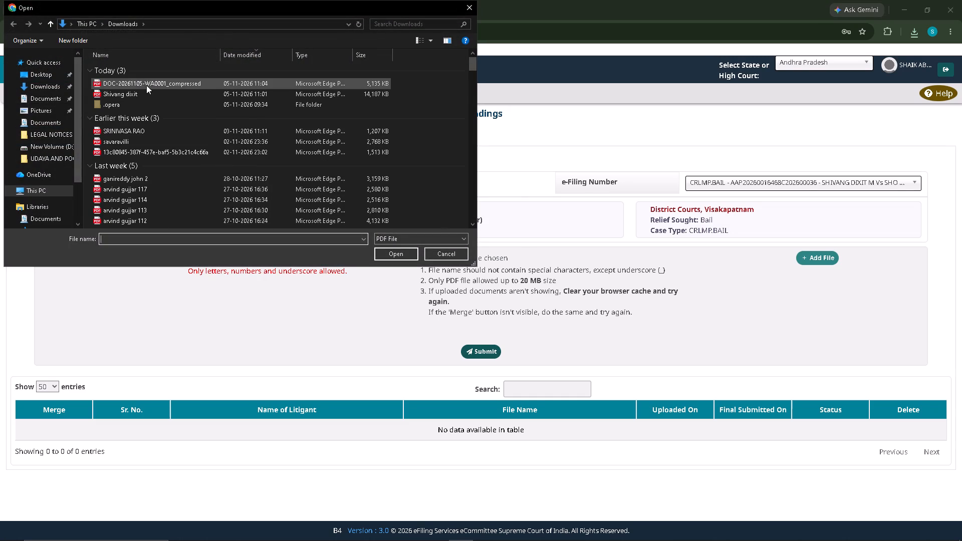
Choose the PDF DOC-20261105-WA0001_compressed from the Downloads folder as the pleading file and add it to the case.
{"action": "left_click", "coordinate": [152, 83]}
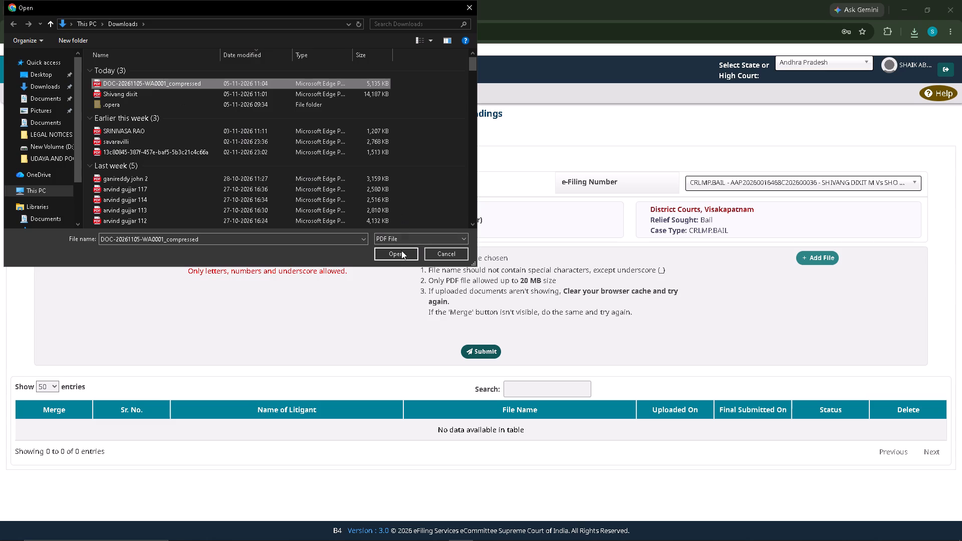
{"action": "left_click", "coordinate": [399, 256]}
{"action": "left_click", "coordinate": [816, 254]}
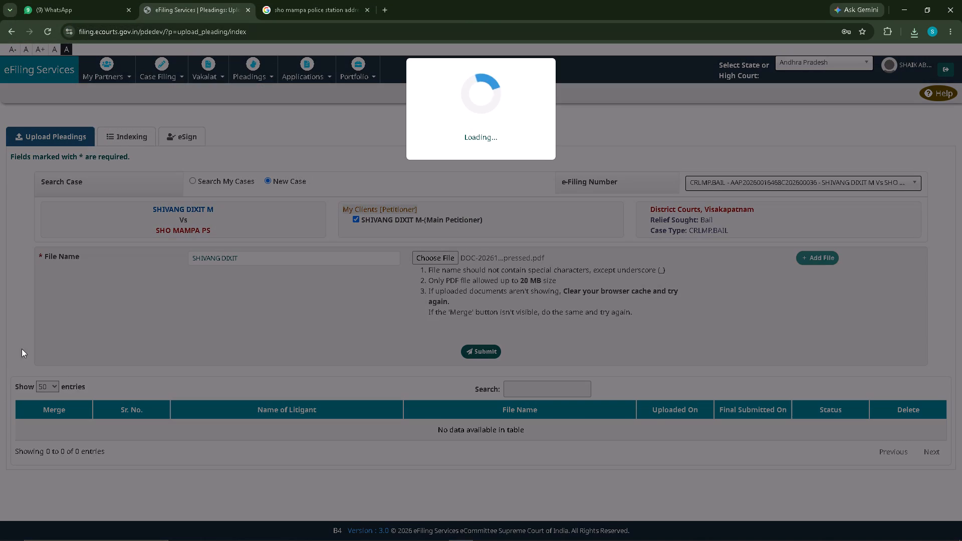
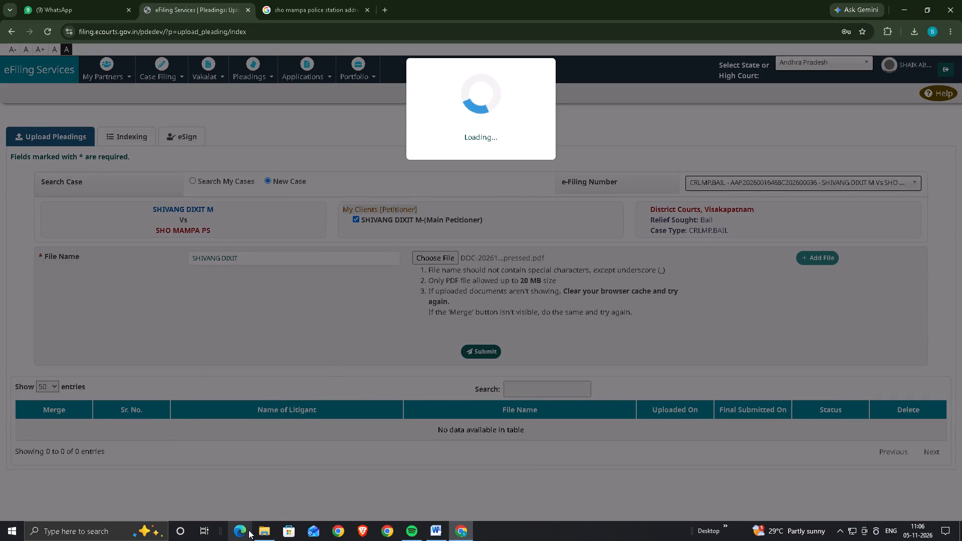
In File Explorer, delete the uncompressed petition PDF named after the petitioner from the Downloads folder.
{"action": "left_click", "coordinate": [257, 530]}
{"action": "left_click", "coordinate": [45, 68]}
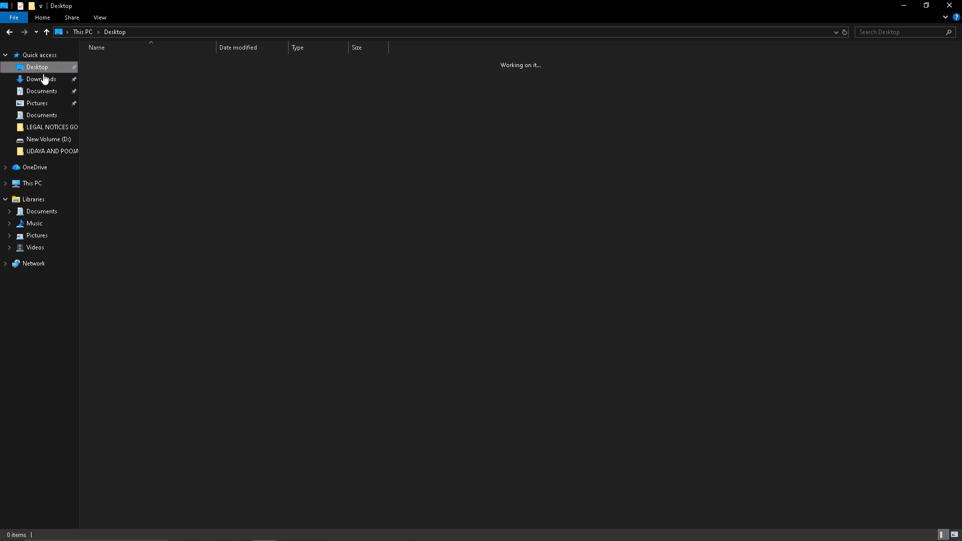
{"action": "left_click", "coordinate": [43, 75]}
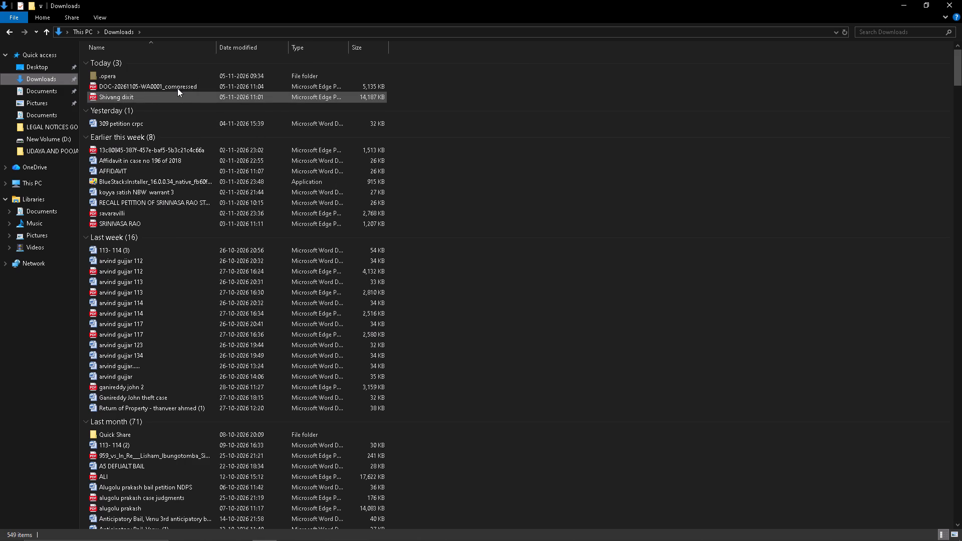
{"action": "left_click", "coordinate": [168, 94]}
{"action": "right_click", "coordinate": [168, 94]}
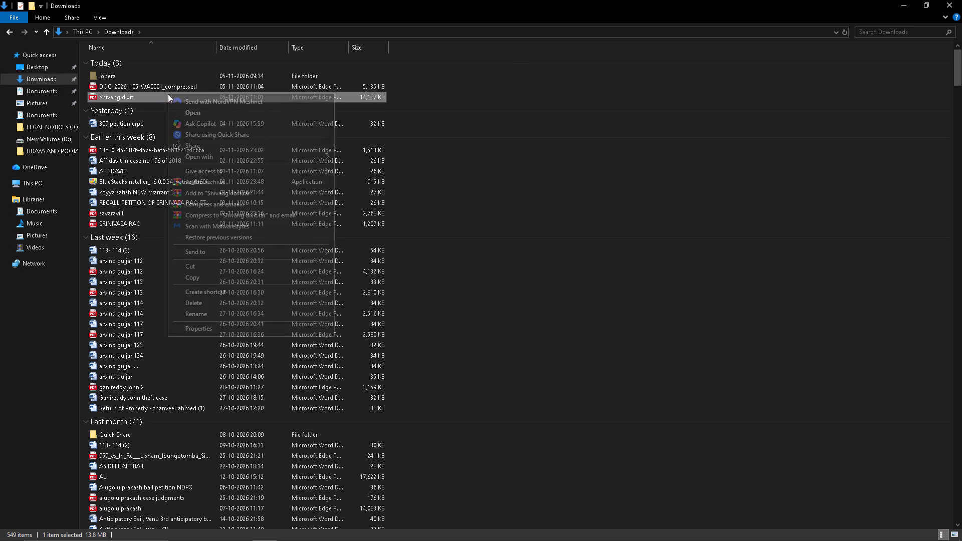
{"action": "left_click", "coordinate": [222, 305]}
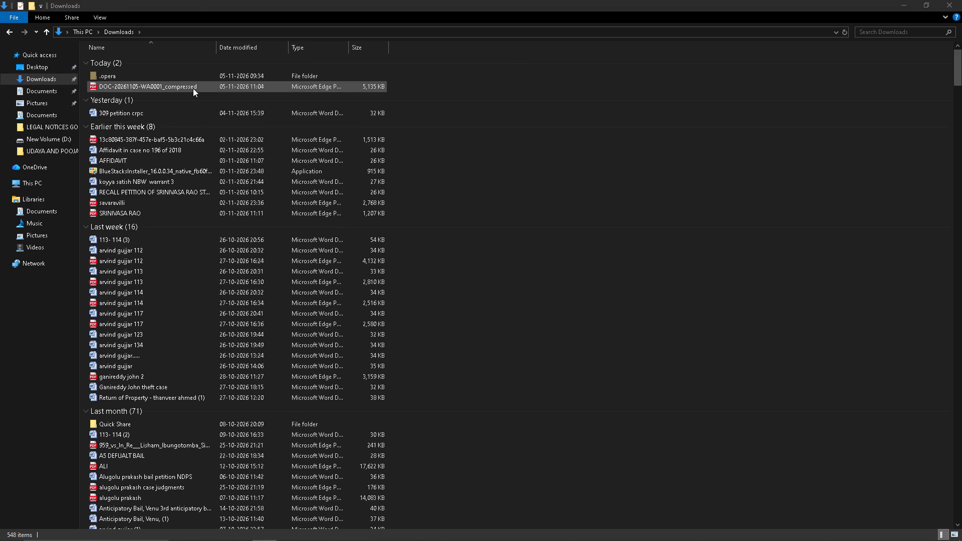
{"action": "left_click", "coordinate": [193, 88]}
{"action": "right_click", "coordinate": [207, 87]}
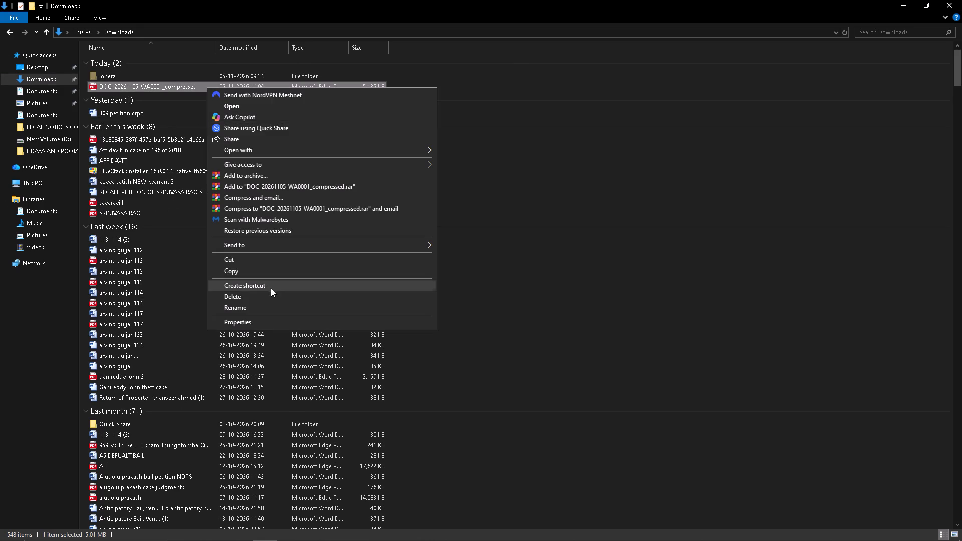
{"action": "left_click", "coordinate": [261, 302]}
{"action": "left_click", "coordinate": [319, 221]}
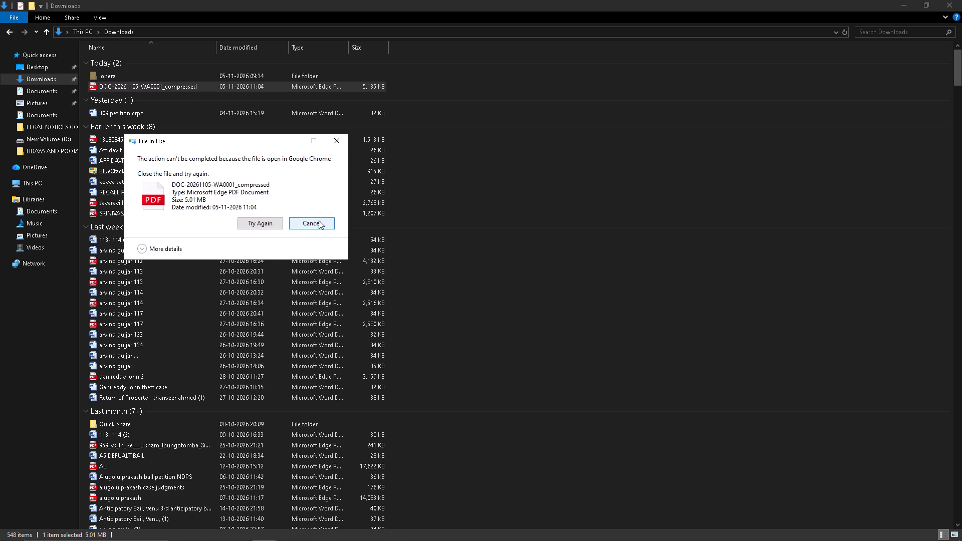
Rename the PDF DOC-20261105-WA0001_compressed in Downloads to the petitioner's name in capital letters, without special characters.
{"action": "right_click", "coordinate": [170, 91]}
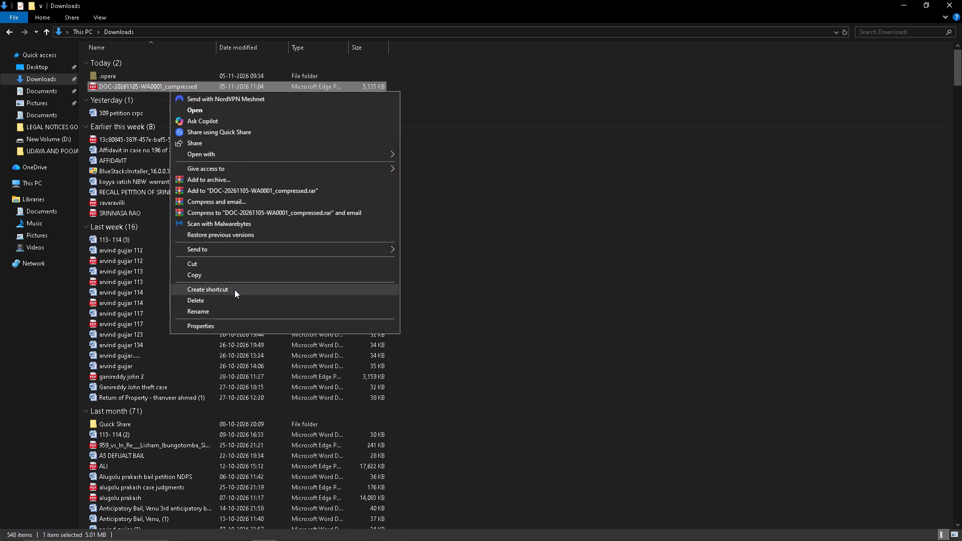
{"action": "left_click", "coordinate": [231, 310]}
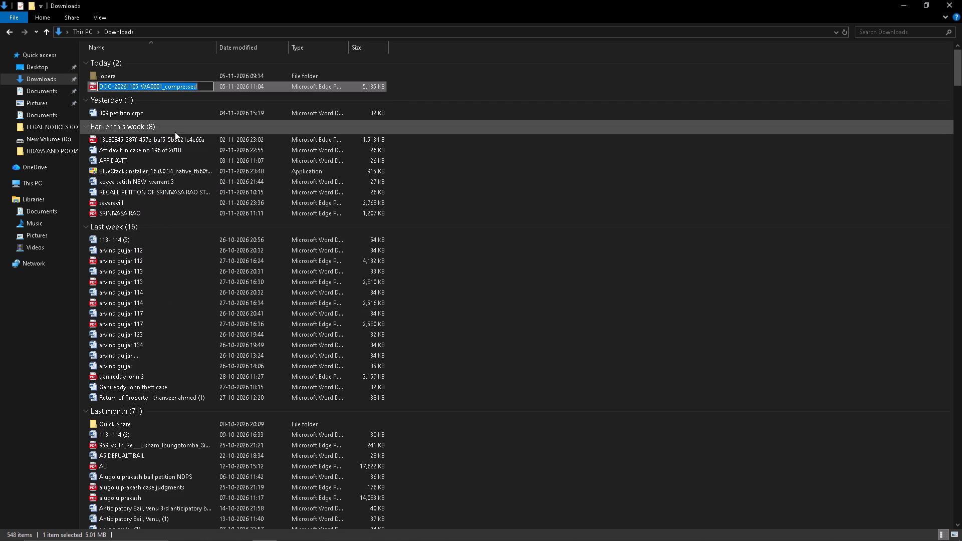
{"action": "key", "text": "BackSpace"}
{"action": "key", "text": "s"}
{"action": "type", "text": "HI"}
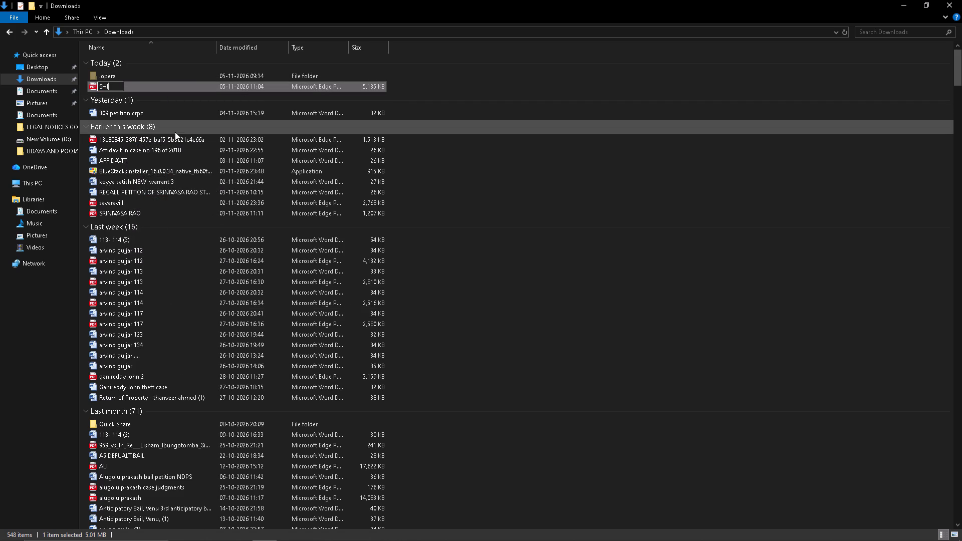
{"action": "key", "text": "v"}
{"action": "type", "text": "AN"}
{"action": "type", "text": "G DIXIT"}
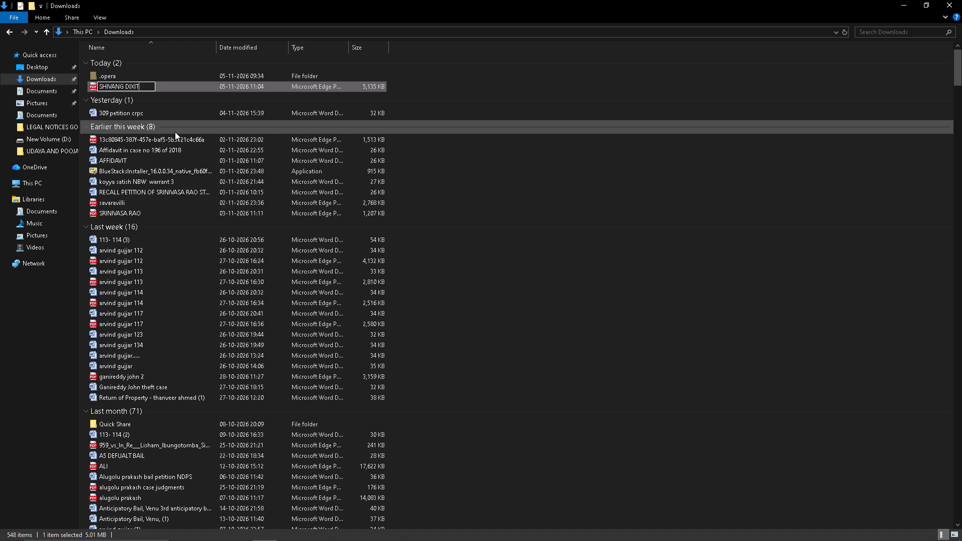
{"action": "left_click", "coordinate": [590, 282]}
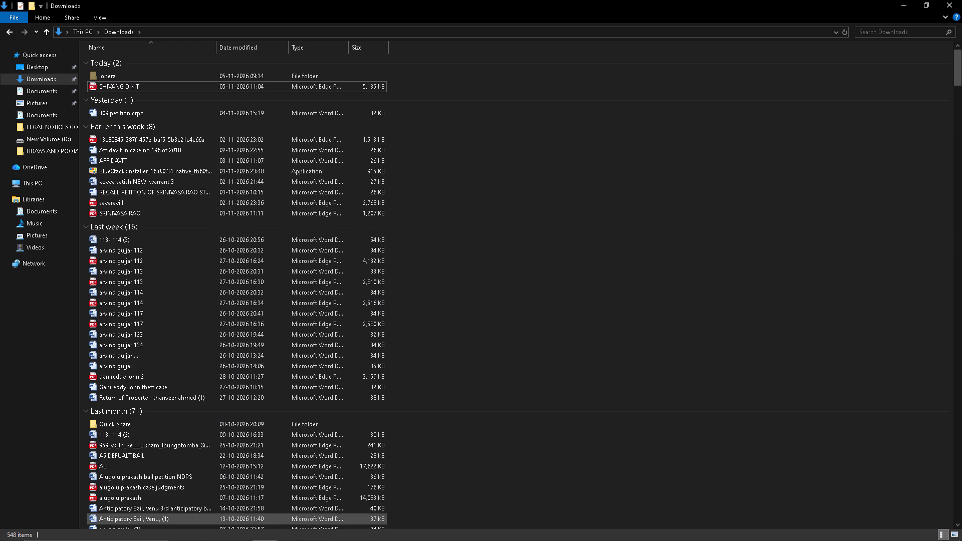
Back in Chrome, dismiss the file name error, choose the renamed petition PDF from Downloads as the pleading file, and add it to the case.
{"action": "left_click", "coordinate": [463, 531]}
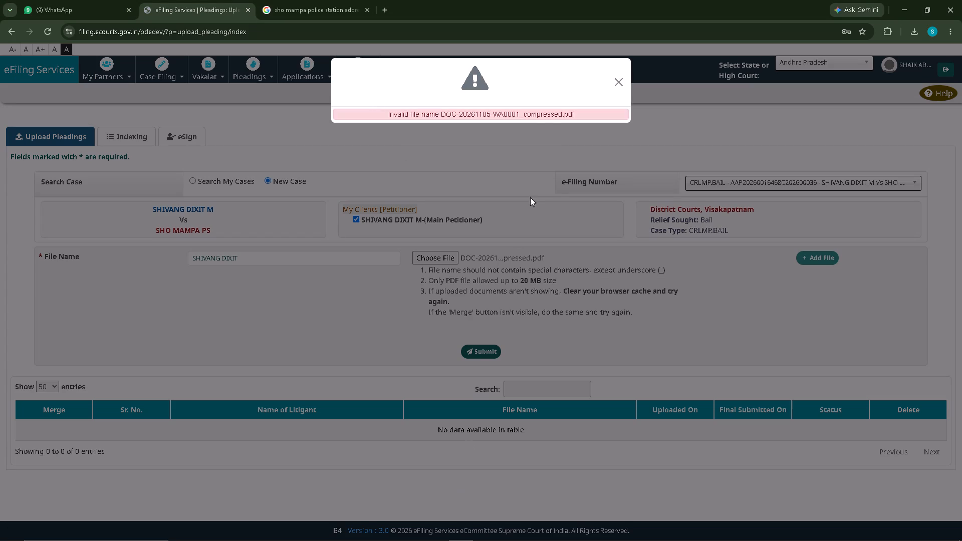
{"action": "left_click", "coordinate": [621, 78]}
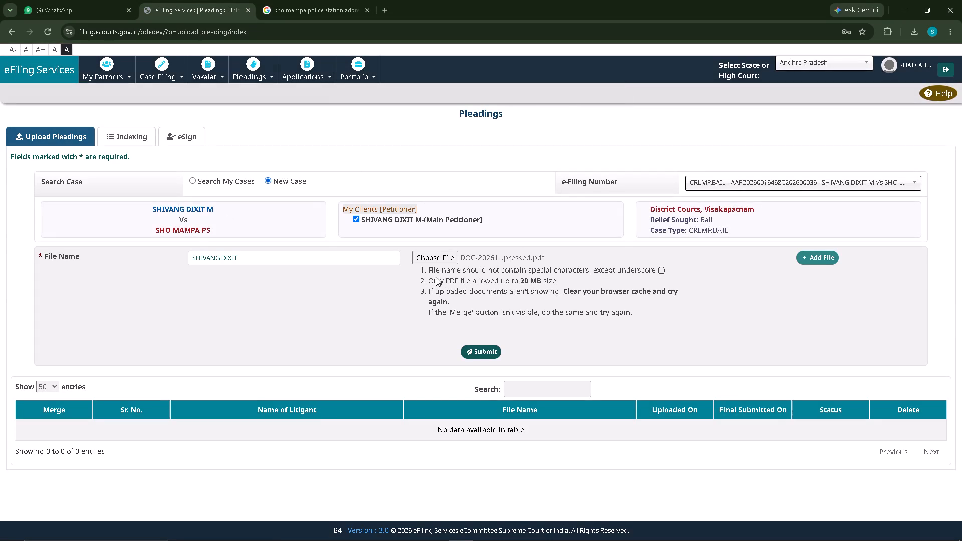
{"action": "left_click", "coordinate": [443, 260]}
{"action": "left_click", "coordinate": [131, 83]}
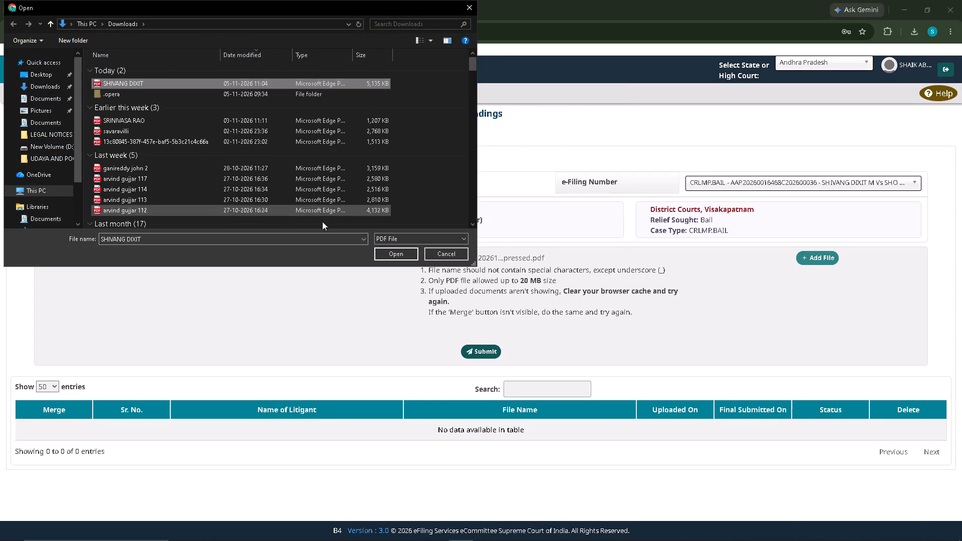
{"action": "left_click", "coordinate": [386, 252]}
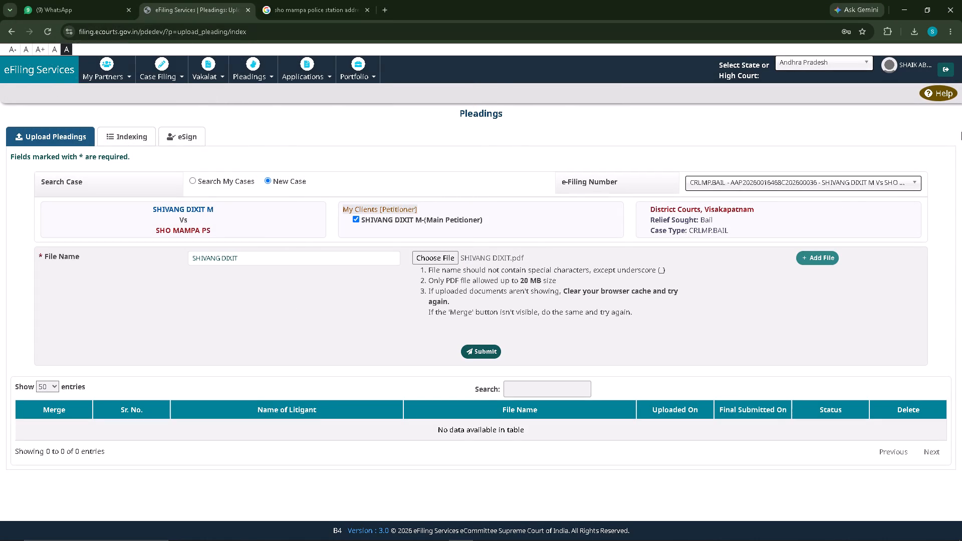
{"action": "left_click", "coordinate": [815, 255]}
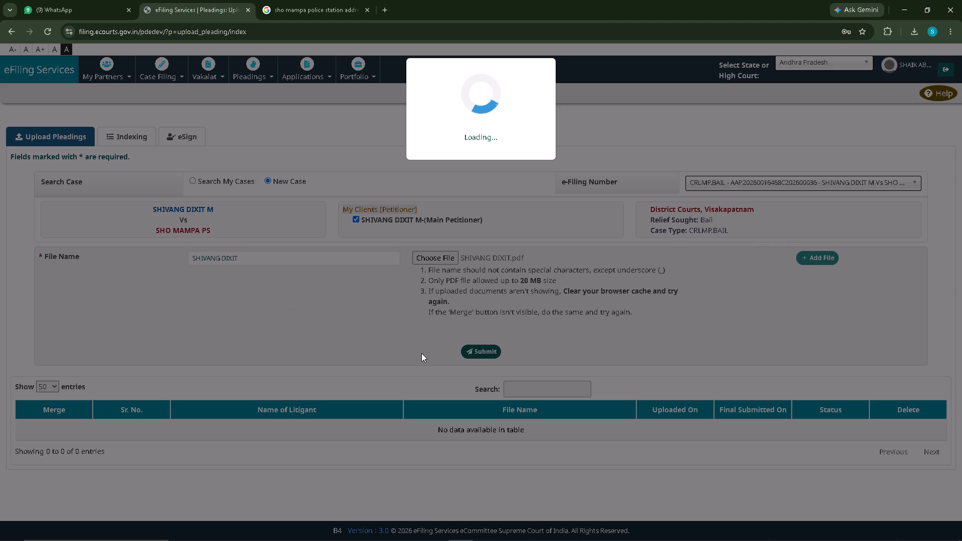
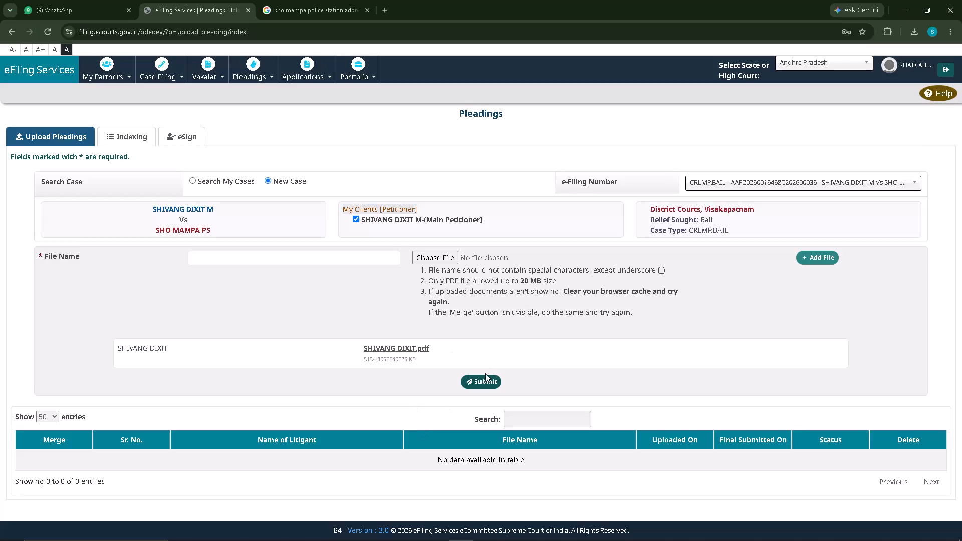
Submit the added petition PDF as the bail case's pleading and dismiss the confirmation.
{"action": "left_click", "coordinate": [479, 378]}
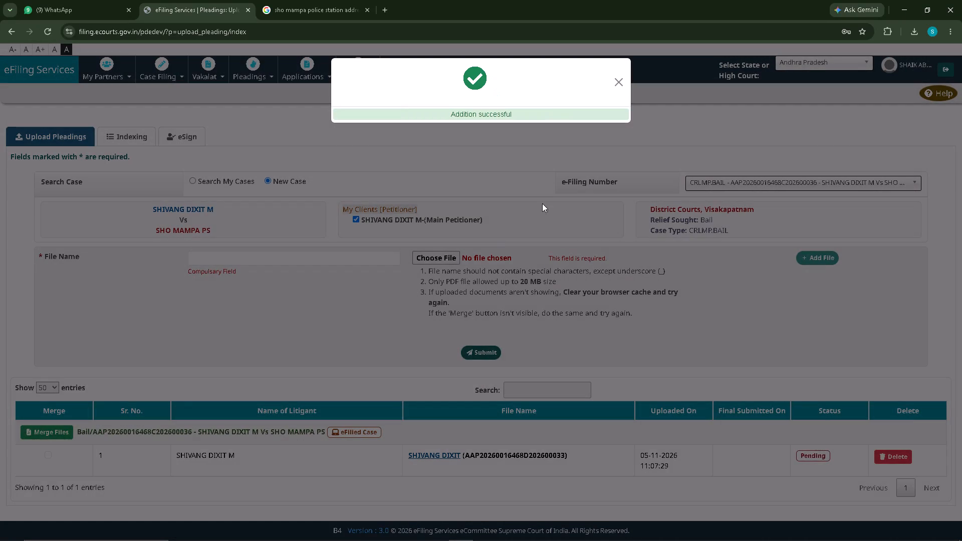
{"action": "left_click", "coordinate": [620, 84]}
{"action": "scroll", "coordinate": [173, 368], "scroll_direction": "down", "scroll_amount": 7}
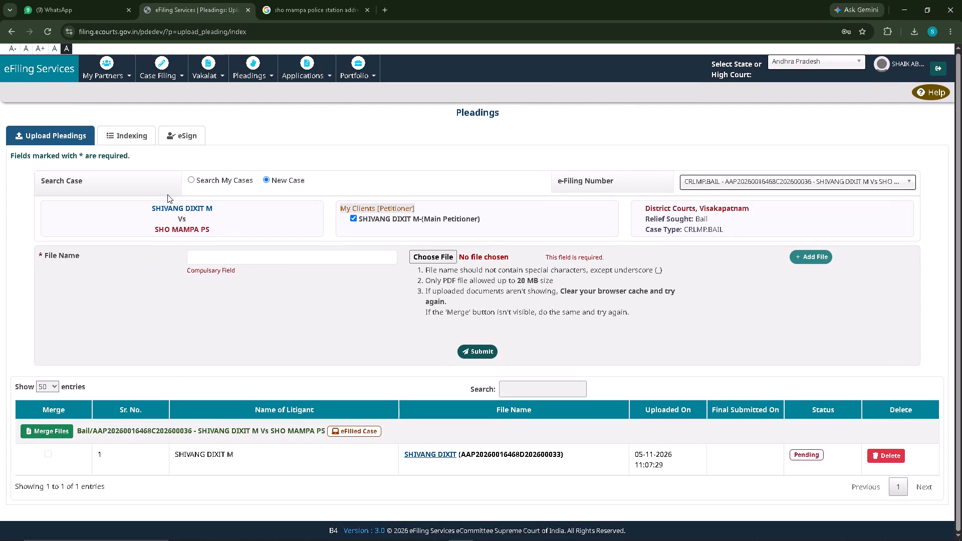
Index the uploaded petition under the petitioner's name in capital letters, covering pages 1 to 34, and close the index form.
{"action": "left_click", "coordinate": [121, 130]}
{"action": "left_click", "coordinate": [41, 240]}
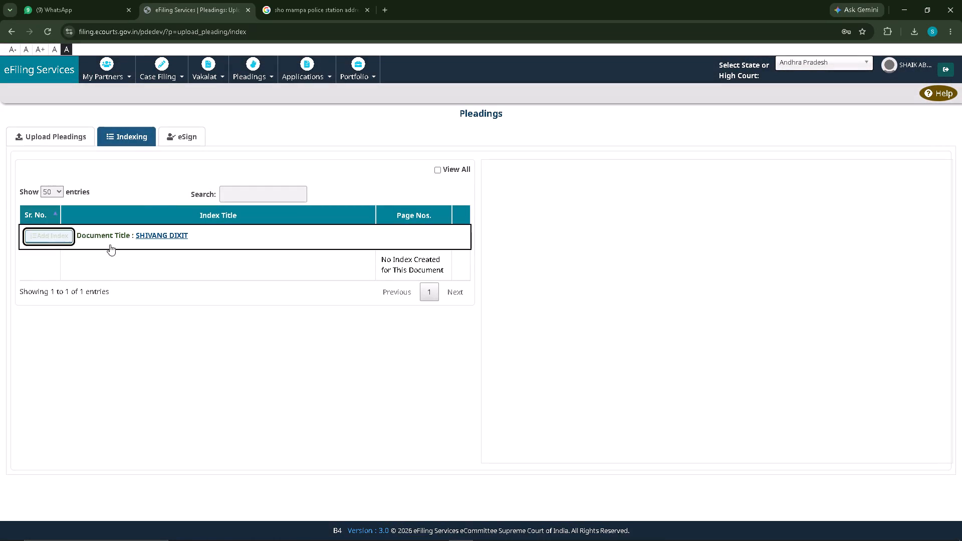
{"action": "left_click", "coordinate": [480, 108]}
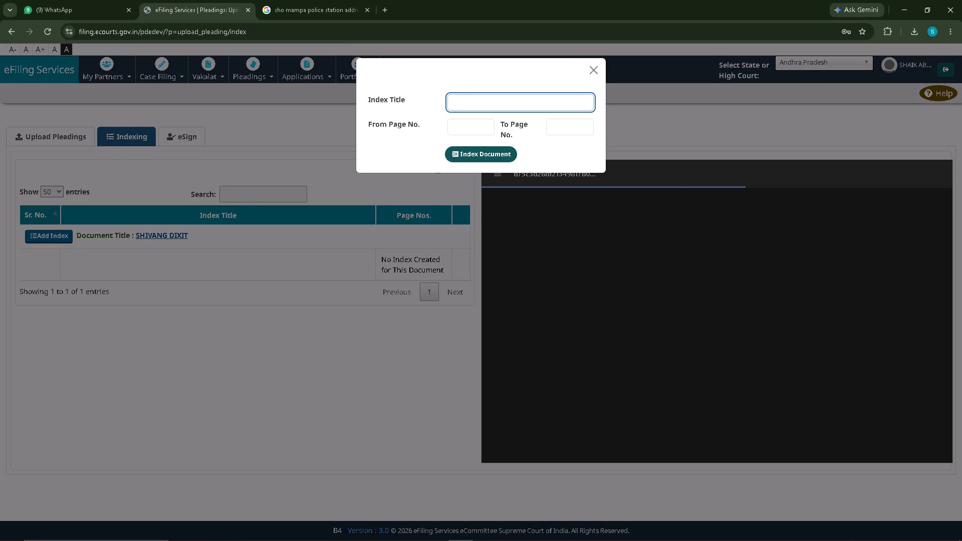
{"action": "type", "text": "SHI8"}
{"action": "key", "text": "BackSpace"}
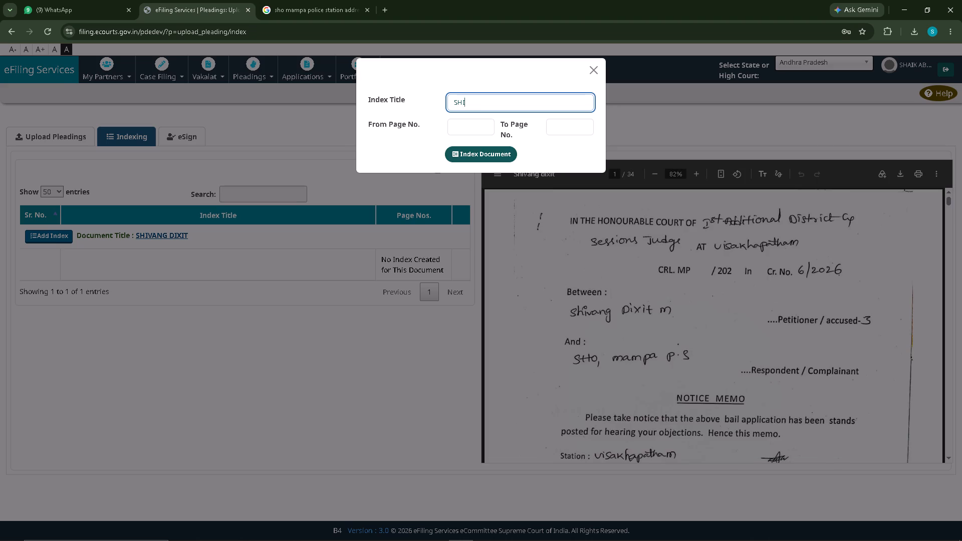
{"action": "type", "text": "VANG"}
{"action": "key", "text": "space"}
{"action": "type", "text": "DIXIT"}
{"action": "left_click", "coordinate": [469, 126]}
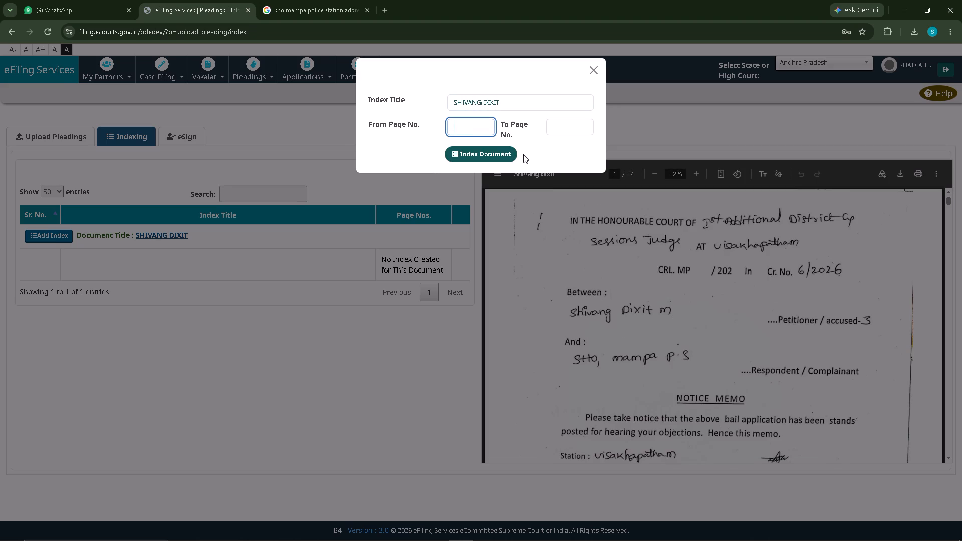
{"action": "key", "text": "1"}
{"action": "key", "text": "Tab"}
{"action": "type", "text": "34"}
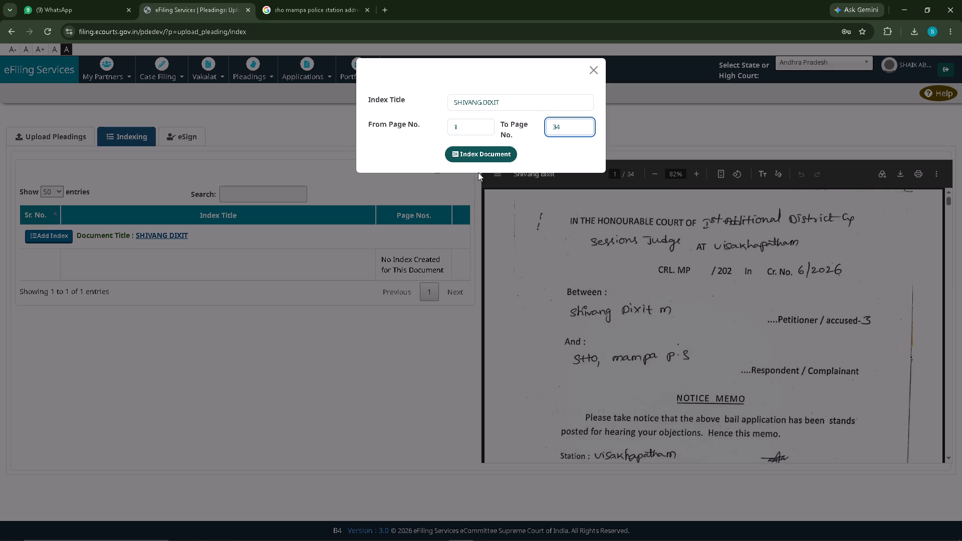
{"action": "left_click", "coordinate": [466, 160]}
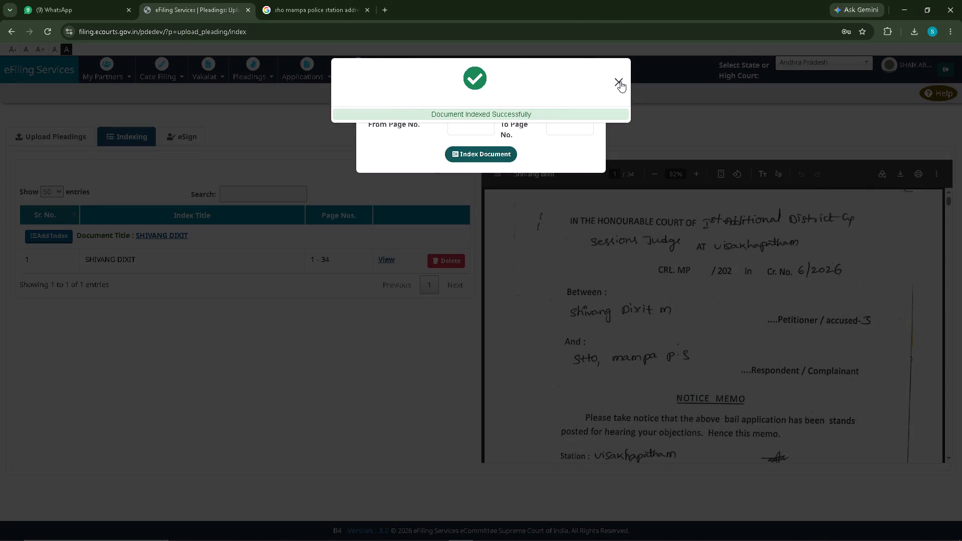
{"action": "left_click", "coordinate": [622, 82]}
{"action": "left_click", "coordinate": [598, 69]}
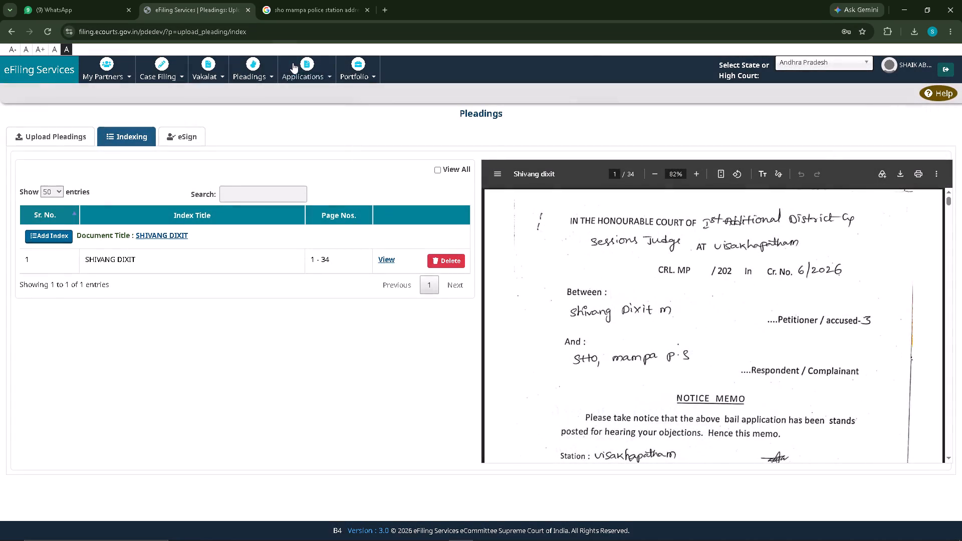
In Oath Recording, select the new CRLMP.BAIL case against SHO MAMPA PS and choose its uploaded petition document.
{"action": "left_click", "coordinate": [261, 67]}
{"action": "left_click", "coordinate": [278, 125]}
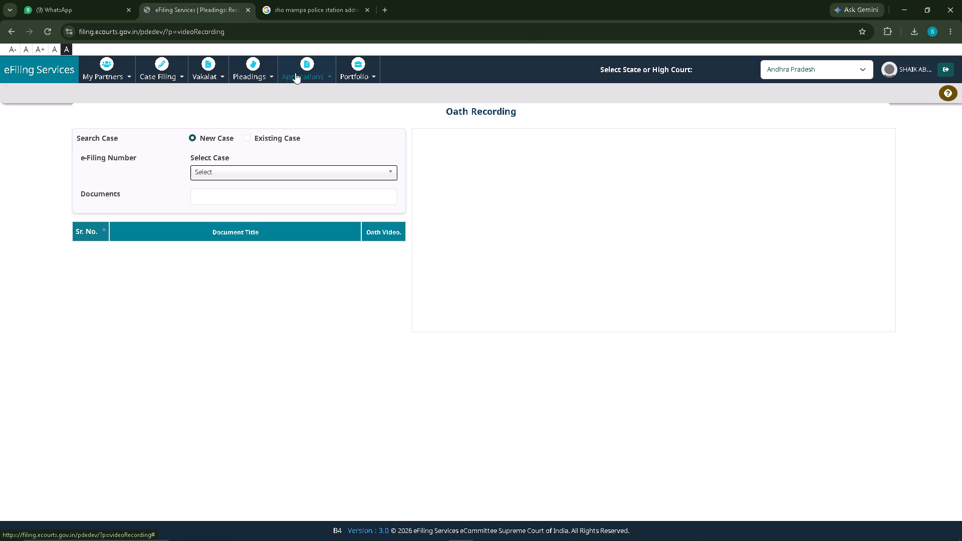
{"action": "left_click", "coordinate": [269, 173]}
{"action": "left_click", "coordinate": [278, 216]}
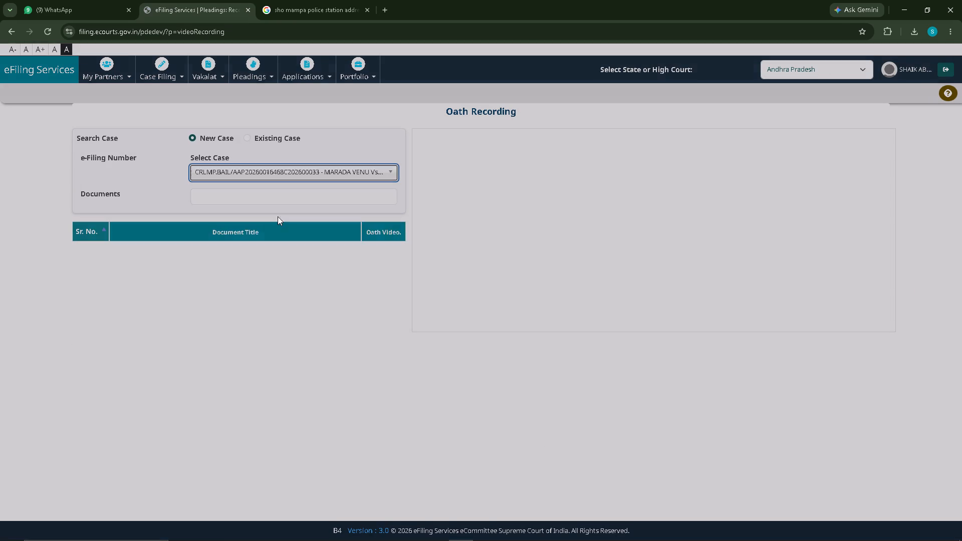
{"action": "left_click", "coordinate": [264, 173]}
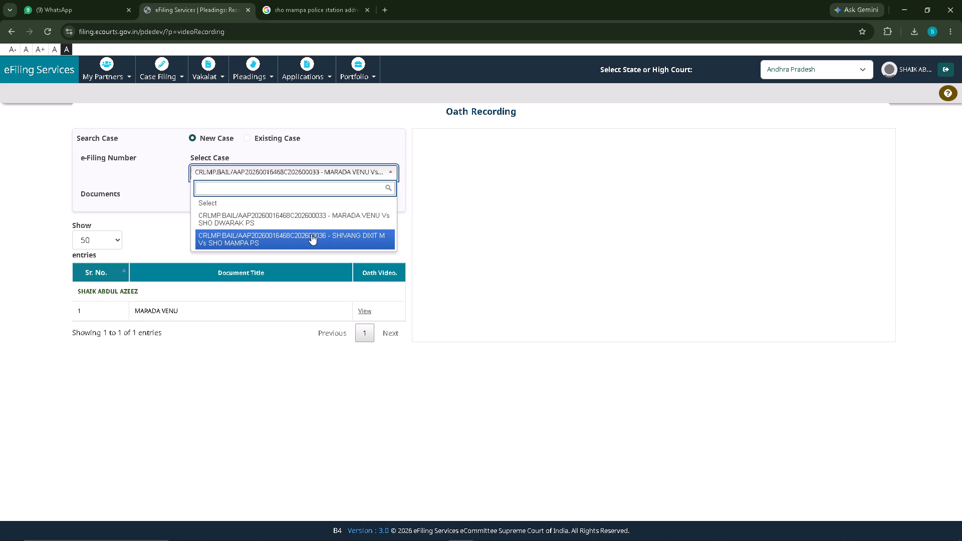
{"action": "left_click", "coordinate": [311, 234]}
{"action": "left_click", "coordinate": [253, 194]}
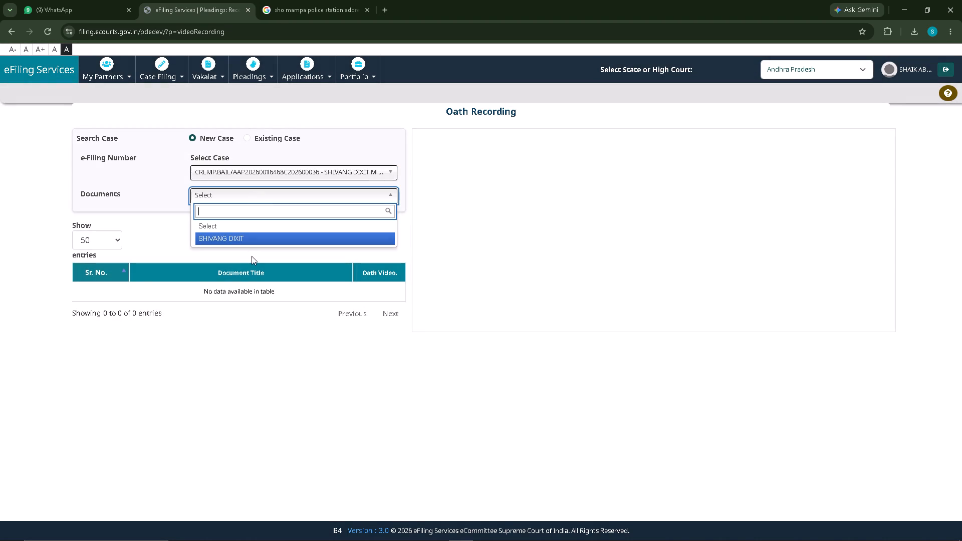
{"action": "left_click", "coordinate": [249, 232]}
Set the client name to the advocate's own MySelf entry and start recording the oath.
{"action": "left_click", "coordinate": [238, 293]}
{"action": "left_click", "coordinate": [238, 289]}
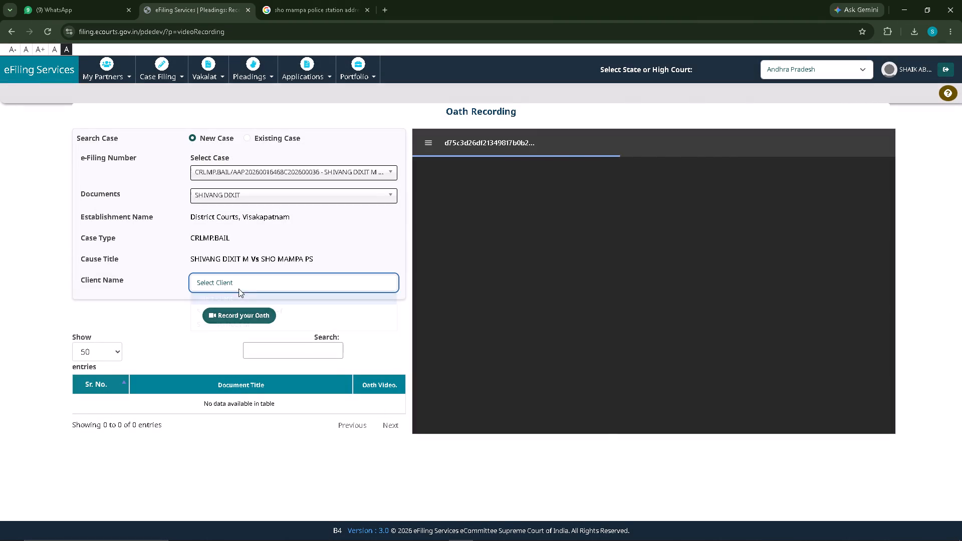
{"action": "left_click", "coordinate": [243, 305]}
{"action": "left_click", "coordinate": [253, 317]}
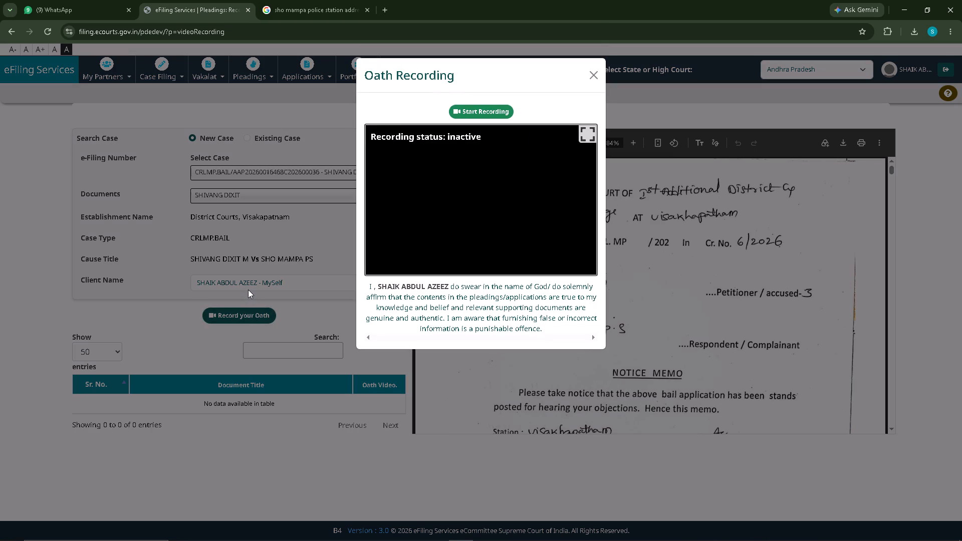
{"action": "left_click", "coordinate": [463, 110]}
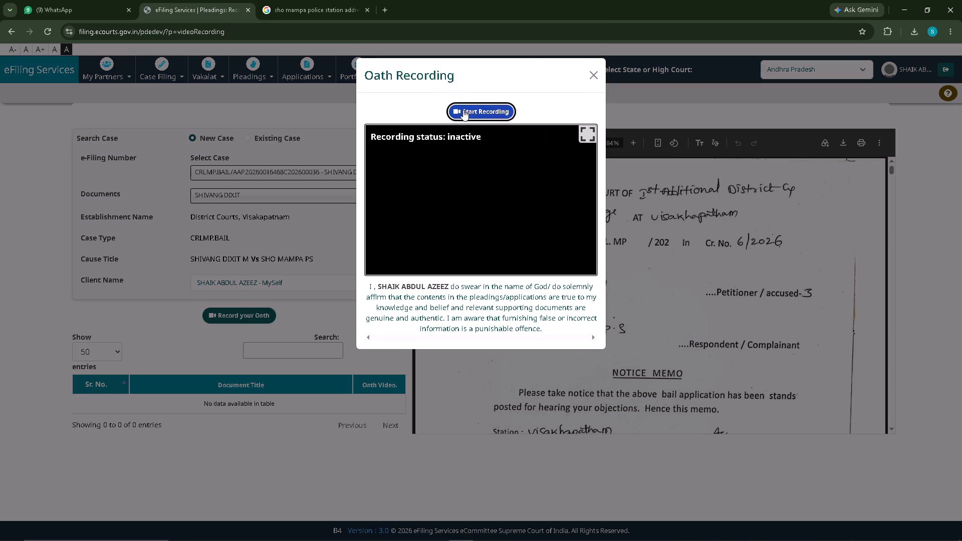
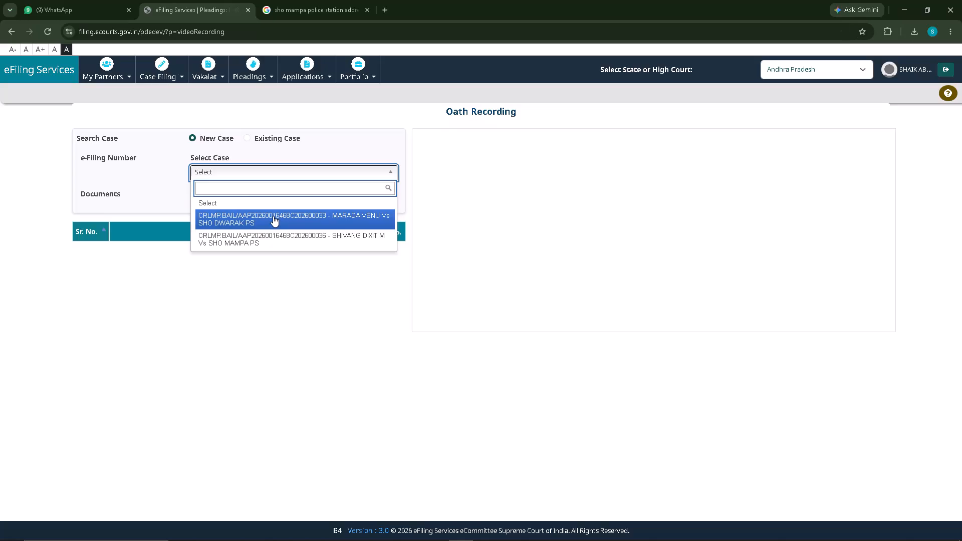
Select the new CRLMP.BAIL case against SHO MAMPA PS again for oath recording and choose its uploaded petition document.
{"action": "left_click", "coordinate": [277, 238]}
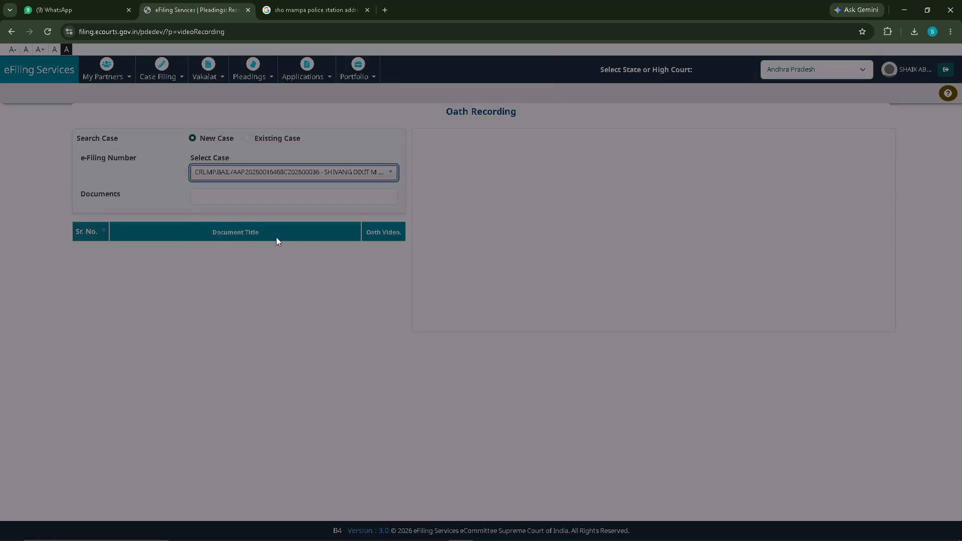
{"action": "left_click", "coordinate": [265, 199]}
{"action": "left_click", "coordinate": [264, 235]}
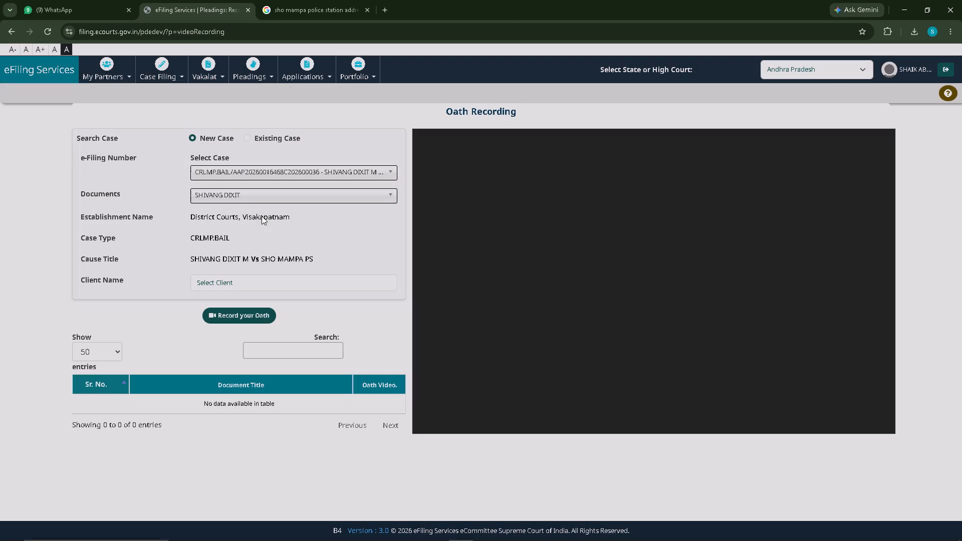
Set the client name to the advocate's own MySelf entry and open the oath recorder for the petition.
{"action": "left_click", "coordinate": [254, 285]}
{"action": "left_click", "coordinate": [250, 306]}
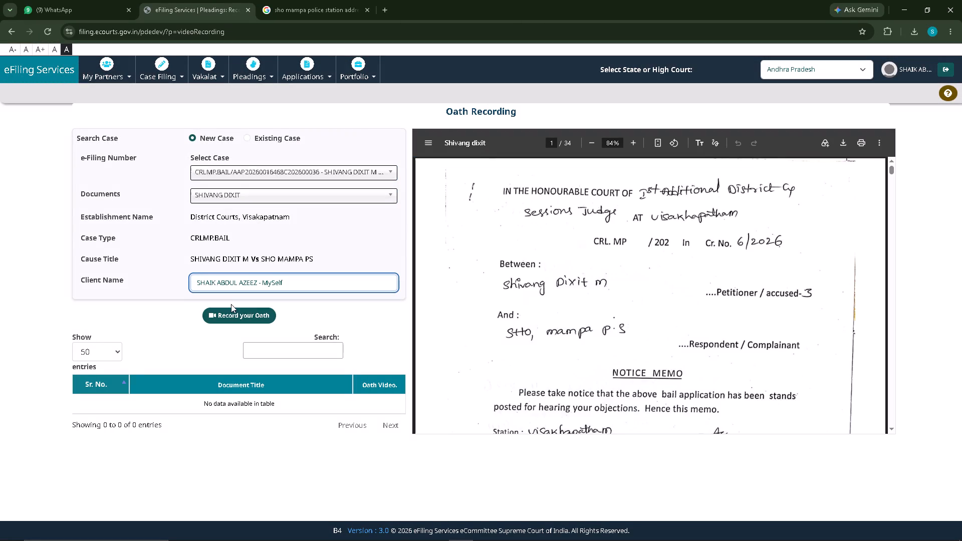
{"action": "left_click", "coordinate": [231, 315]}
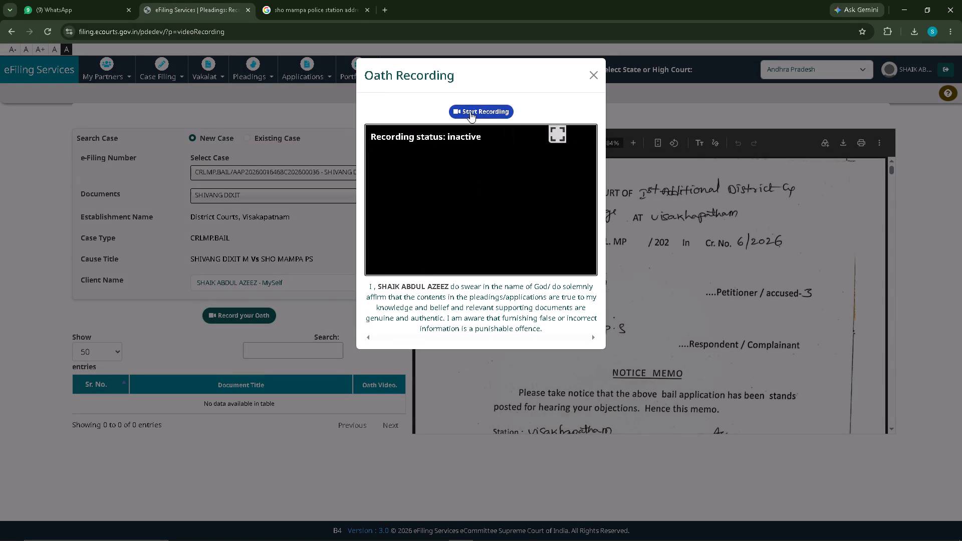
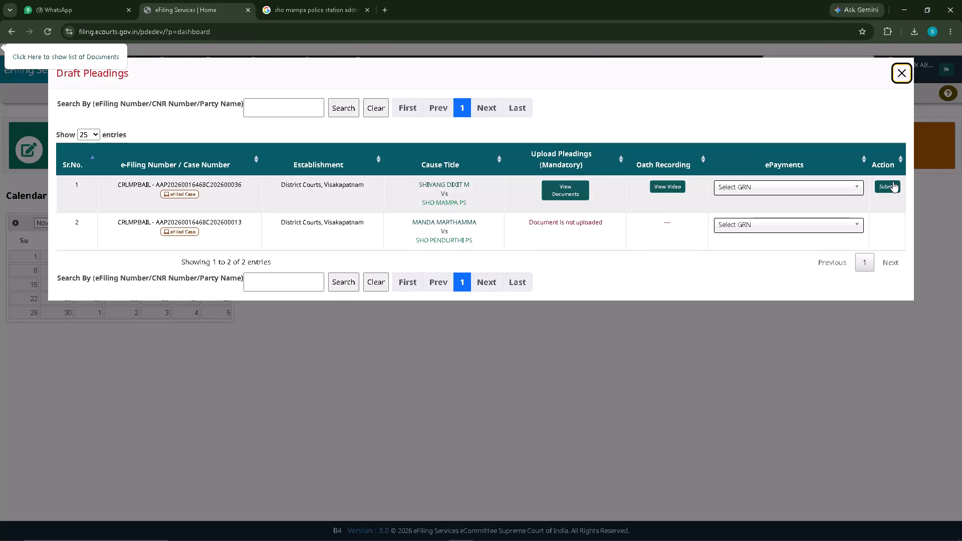
Submit the draft CRLMP.BAIL pleading against SHO MAMPA PS without a court fee and close the draft pleadings list.
{"action": "left_click", "coordinate": [893, 181]}
{"action": "left_click", "coordinate": [523, 113]}
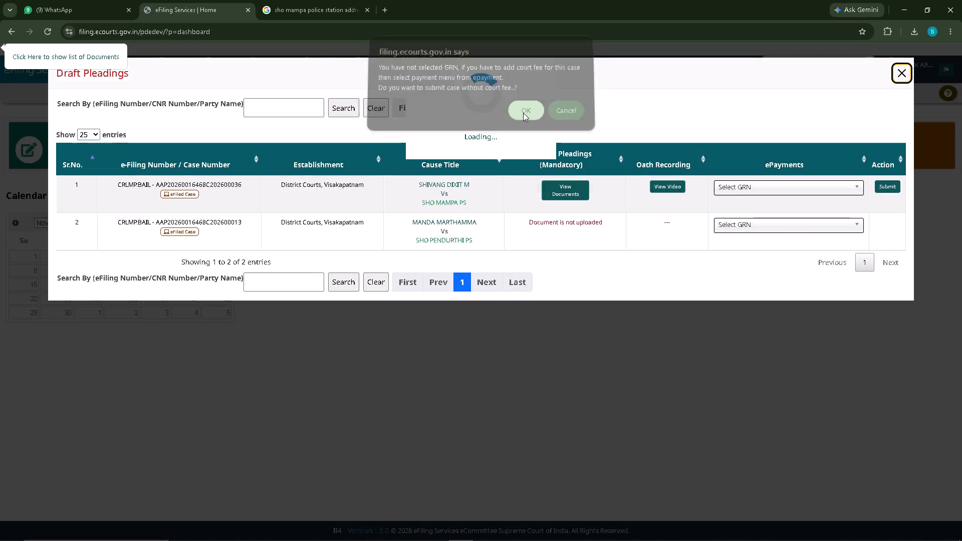
{"action": "left_click", "coordinate": [627, 85]}
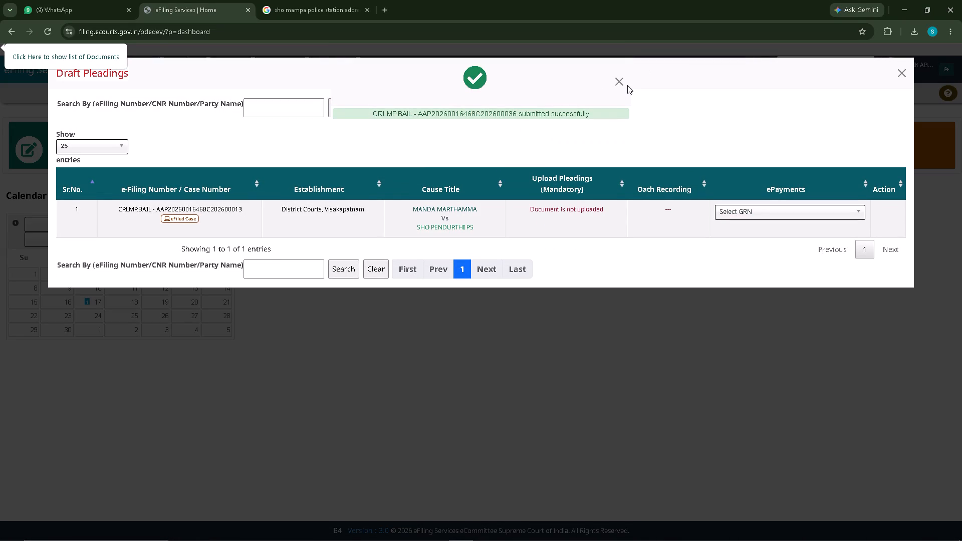
{"action": "left_click", "coordinate": [617, 83]}
{"action": "left_click", "coordinate": [896, 71]}
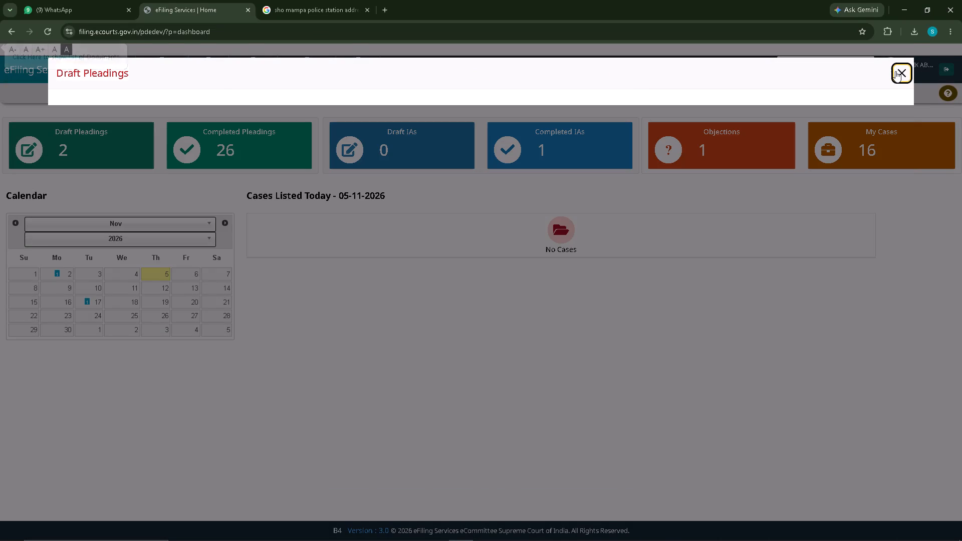
Open the acknowledgement of the CRLMP.BAIL case against SHO MAMPA PS from the completed pleadings and print one copy of all pages.
{"action": "left_click", "coordinate": [249, 143]}
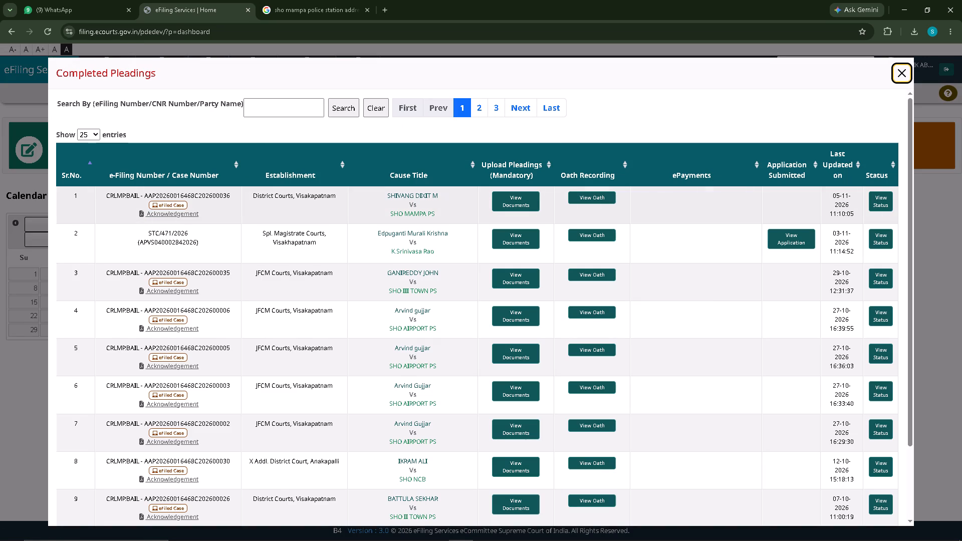
{"action": "left_click", "coordinate": [180, 210]}
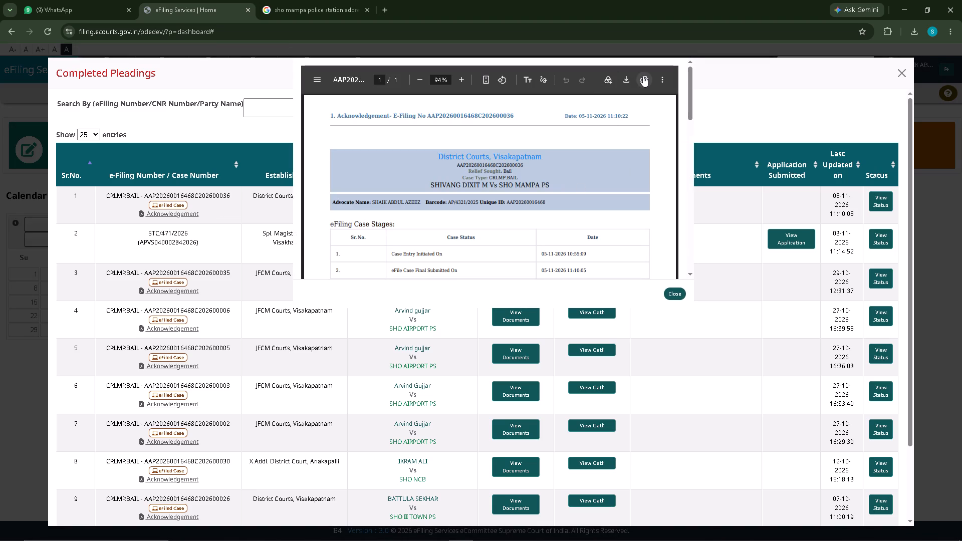
{"action": "left_click", "coordinate": [643, 76]}
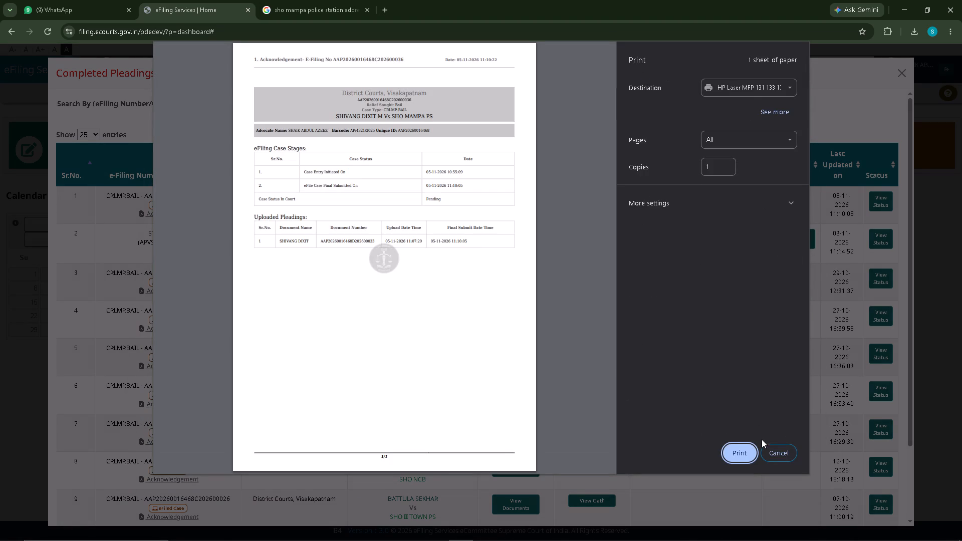
{"action": "left_click", "coordinate": [742, 455]}
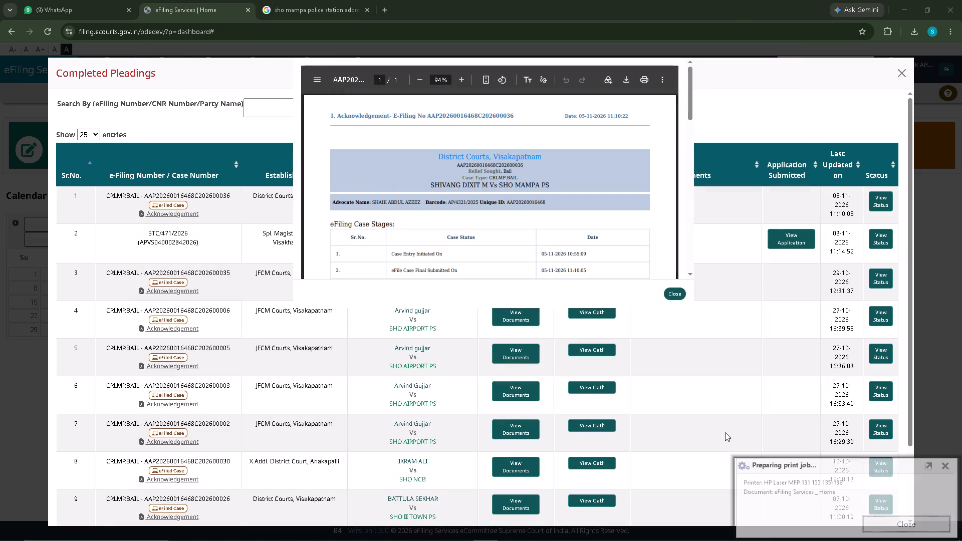
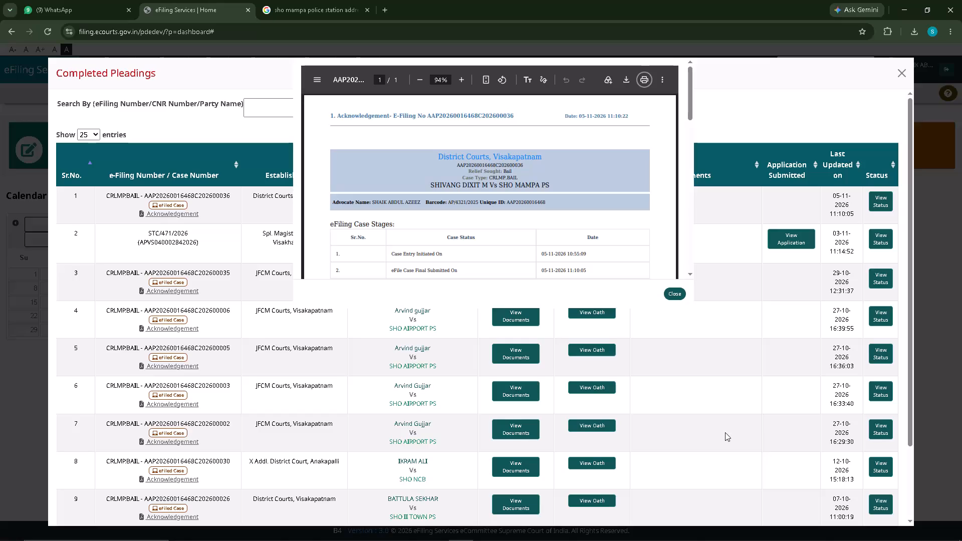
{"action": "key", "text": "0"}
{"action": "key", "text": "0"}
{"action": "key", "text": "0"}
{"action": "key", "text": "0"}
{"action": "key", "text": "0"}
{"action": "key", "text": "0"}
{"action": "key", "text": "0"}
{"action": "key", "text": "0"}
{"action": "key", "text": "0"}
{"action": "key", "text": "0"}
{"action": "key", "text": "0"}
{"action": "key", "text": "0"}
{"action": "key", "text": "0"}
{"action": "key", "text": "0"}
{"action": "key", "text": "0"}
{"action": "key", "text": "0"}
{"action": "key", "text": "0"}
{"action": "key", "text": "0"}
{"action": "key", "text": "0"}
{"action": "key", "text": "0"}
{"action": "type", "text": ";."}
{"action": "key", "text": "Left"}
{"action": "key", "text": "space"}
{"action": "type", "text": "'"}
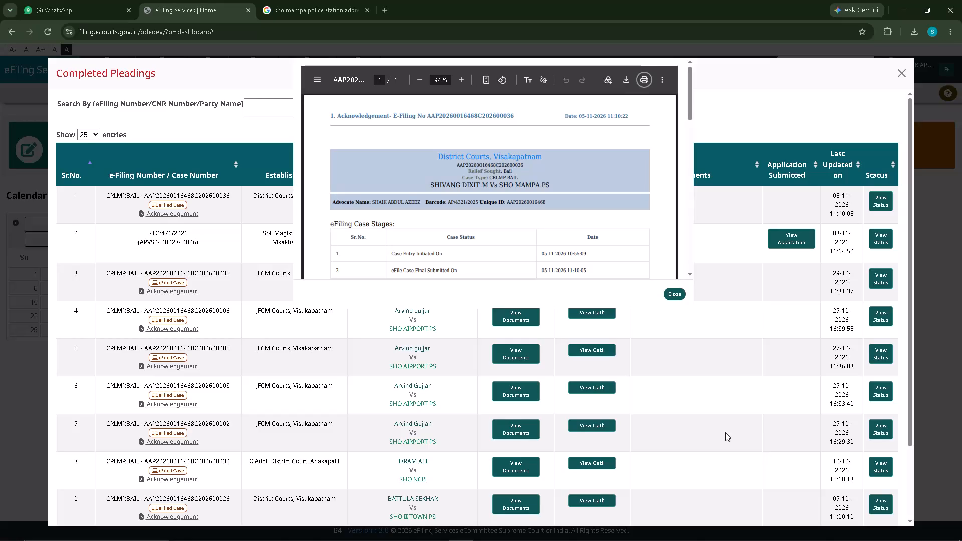